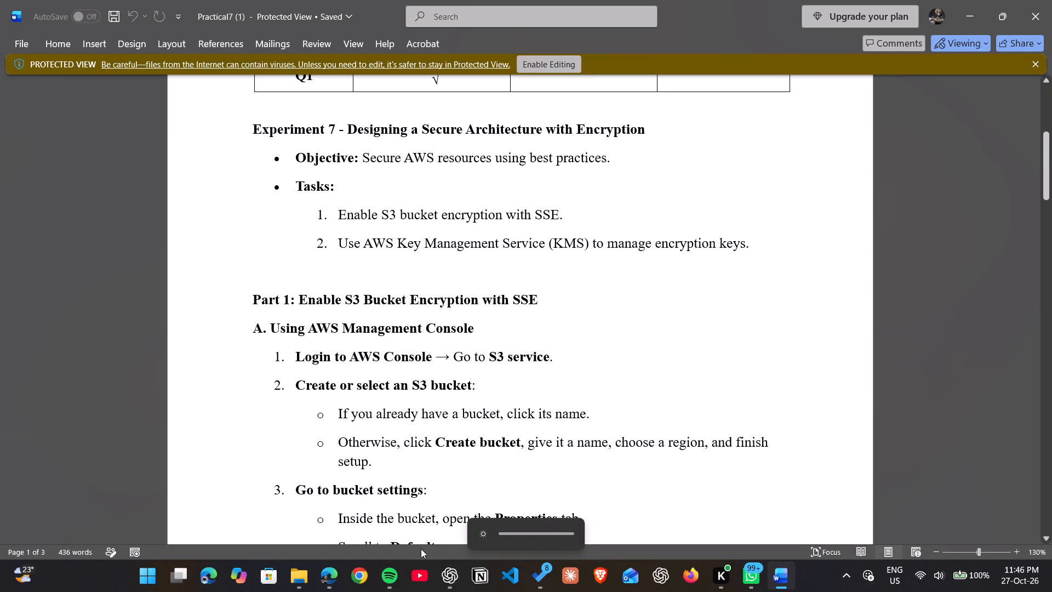
Switch to Microsoft Edge and open the bookmarked AWS Academy Instructure site.
{"action": "left_click", "coordinate": [330, 573]}
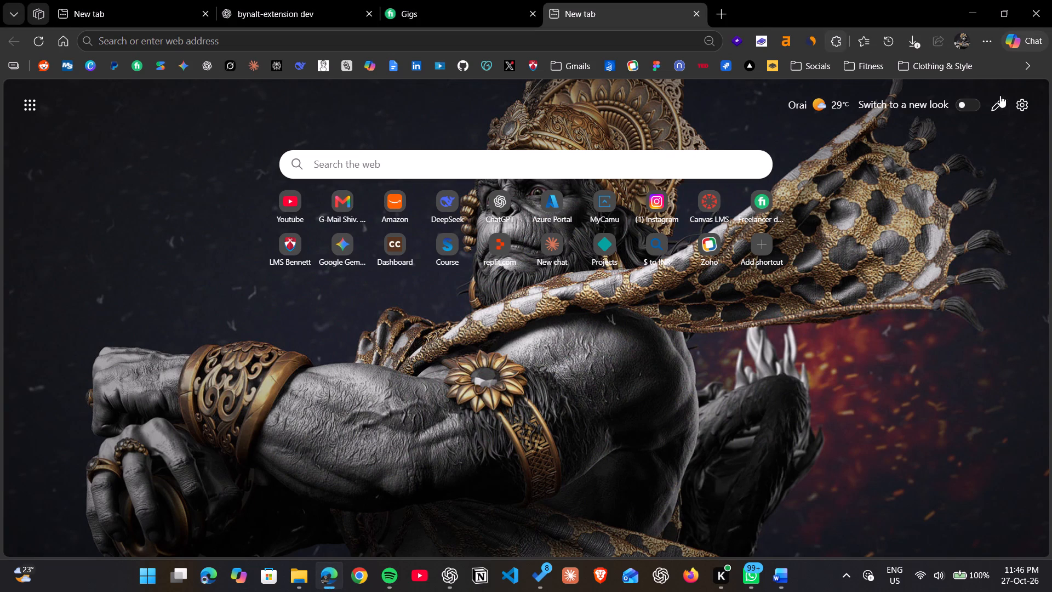
{"action": "left_click", "coordinate": [1029, 71]}
{"action": "scroll", "coordinate": [856, 266], "scroll_direction": "down", "scroll_amount": 1}
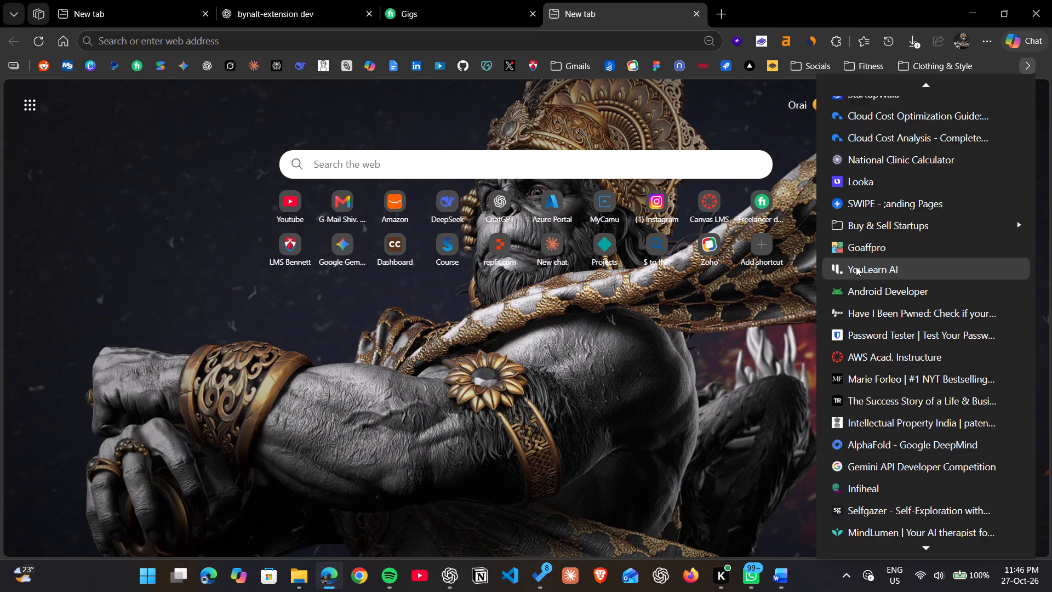
{"action": "scroll", "coordinate": [856, 266], "scroll_direction": "down", "scroll_amount": 1}
{"action": "left_click", "coordinate": [855, 334]}
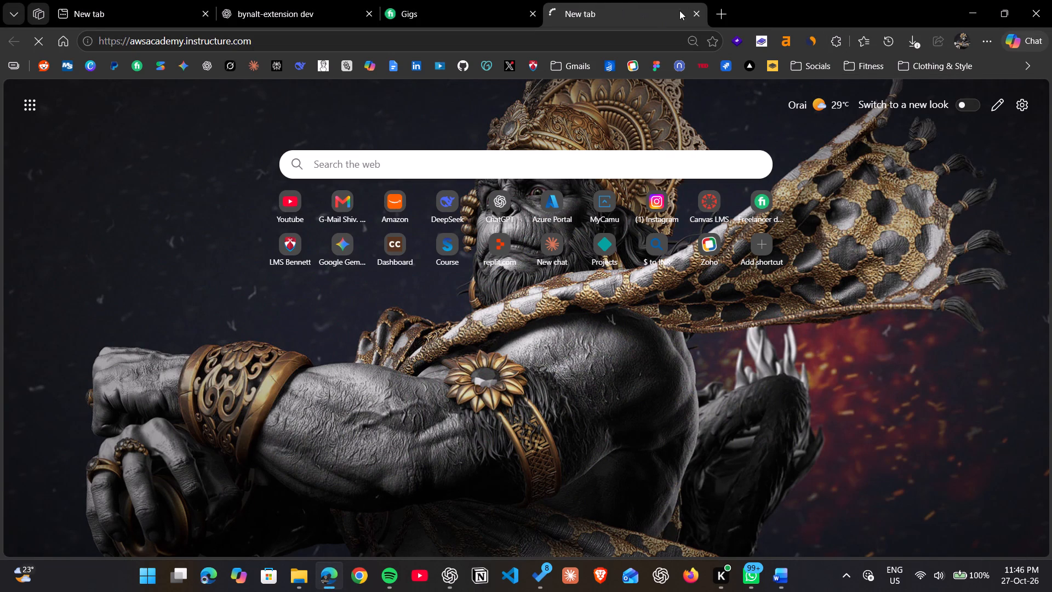
Open ChatGPT in a new browser tab.
{"action": "left_click", "coordinate": [725, 16]}
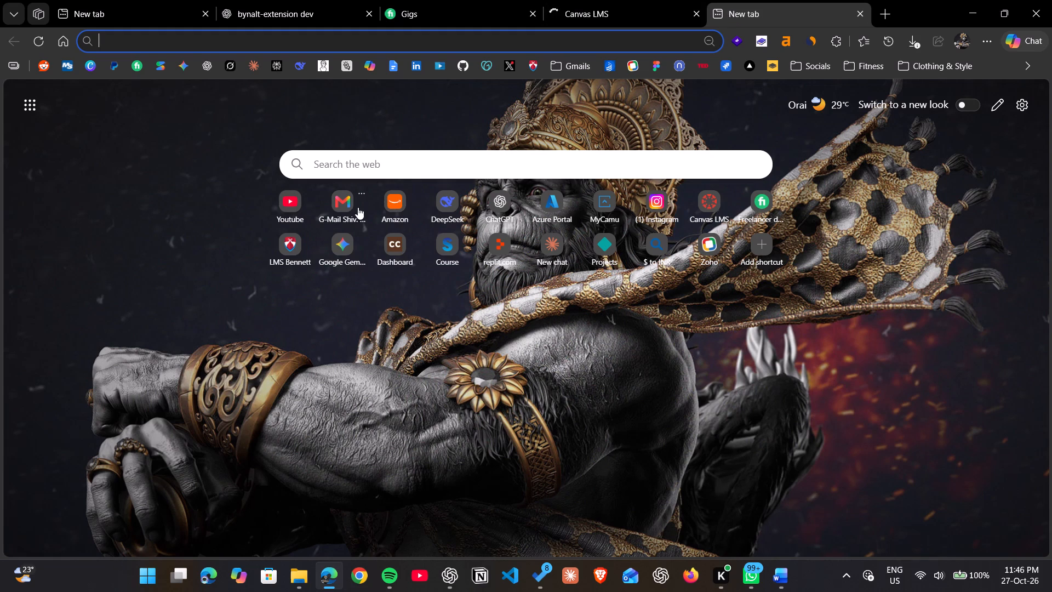
{"action": "left_click", "coordinate": [209, 61]}
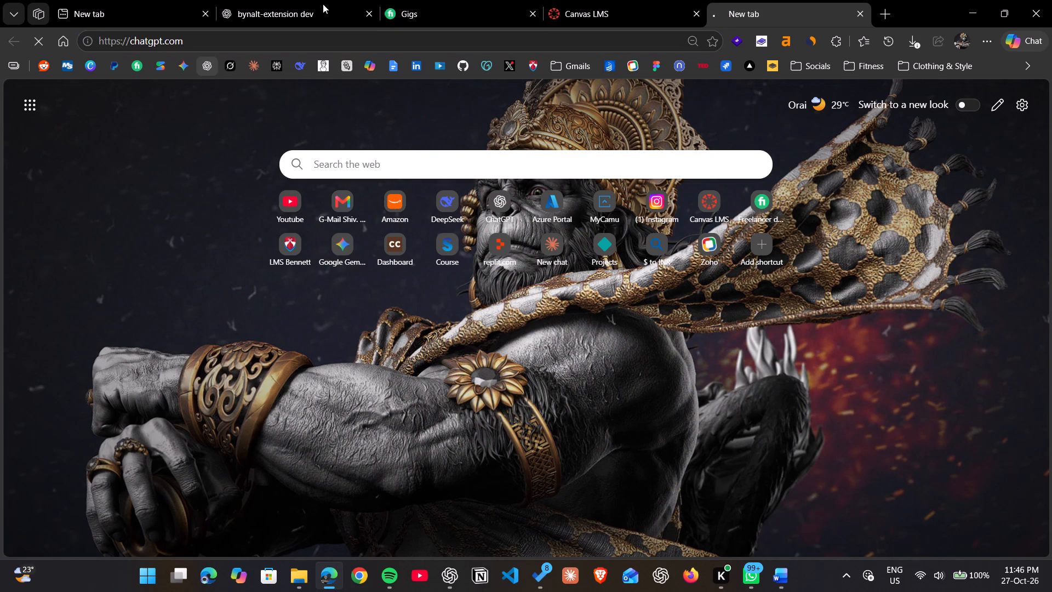
Examine the Fiverr gig's impressions, clicks, orders and conversion rate for the last 30 days, and close the Gigs page.
{"action": "left_click", "coordinate": [439, 0]}
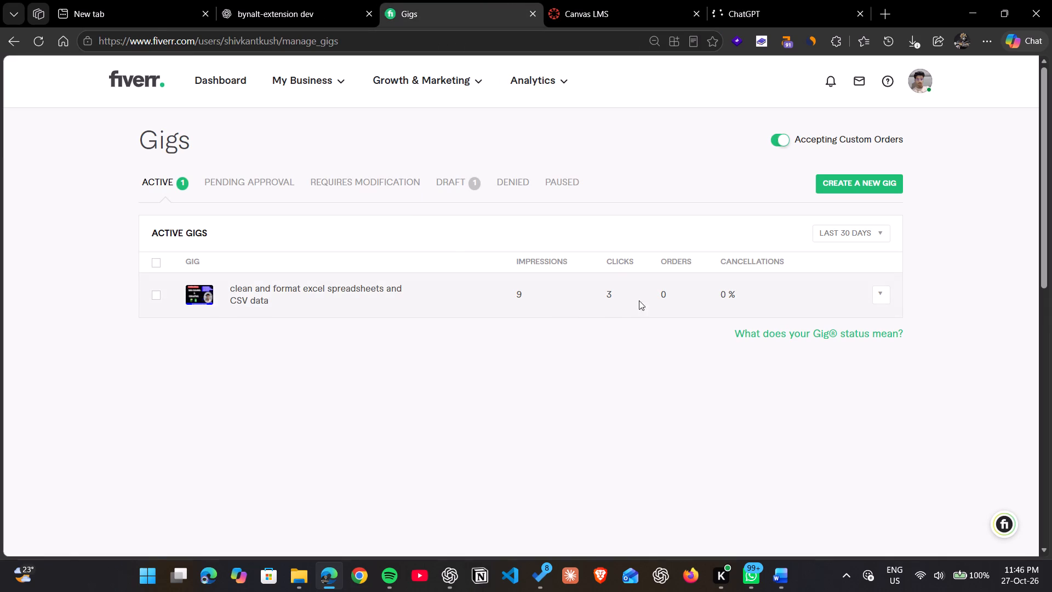
{"action": "left_click", "coordinate": [648, 299]}
{"action": "left_click", "coordinate": [347, 291]}
{"action": "scroll", "coordinate": [302, 345], "scroll_direction": "up", "scroll_amount": 1}
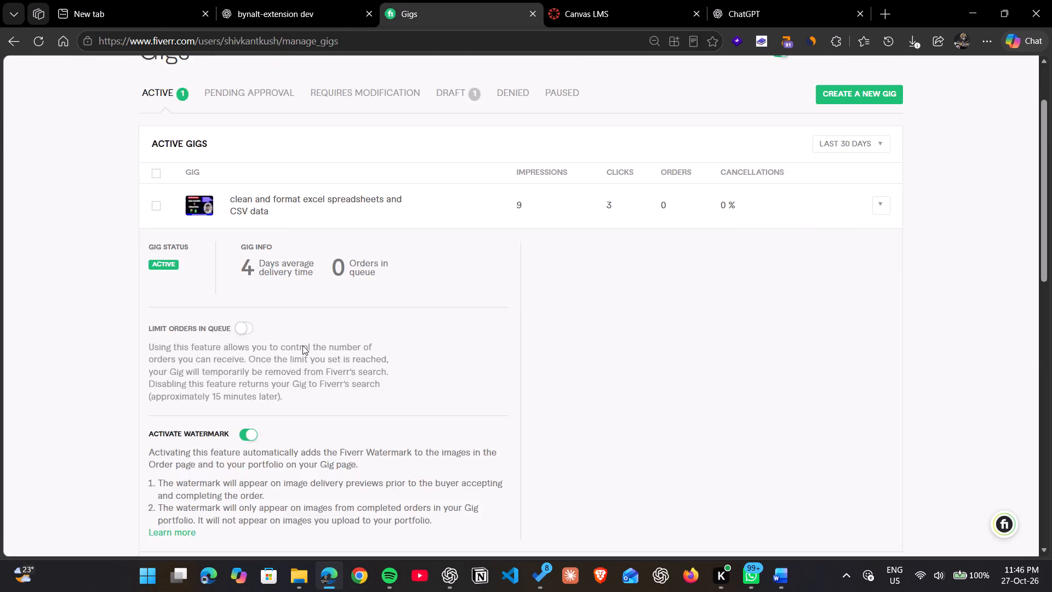
{"action": "scroll", "coordinate": [302, 345], "scroll_direction": "up", "scroll_amount": 1}
{"action": "scroll", "coordinate": [302, 345], "scroll_direction": "down", "scroll_amount": 4}
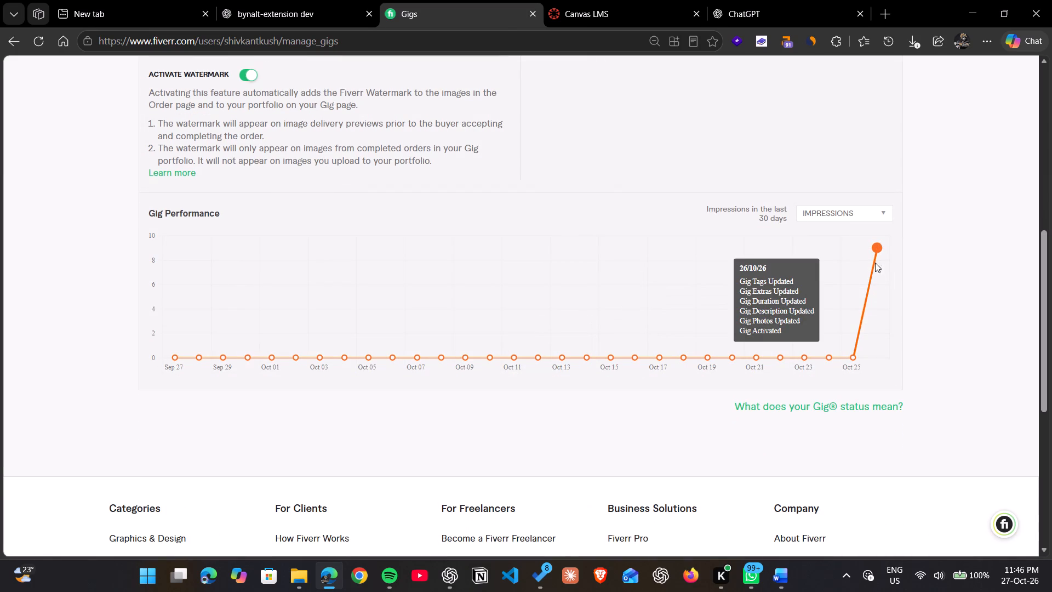
{"action": "left_click", "coordinate": [878, 250]}
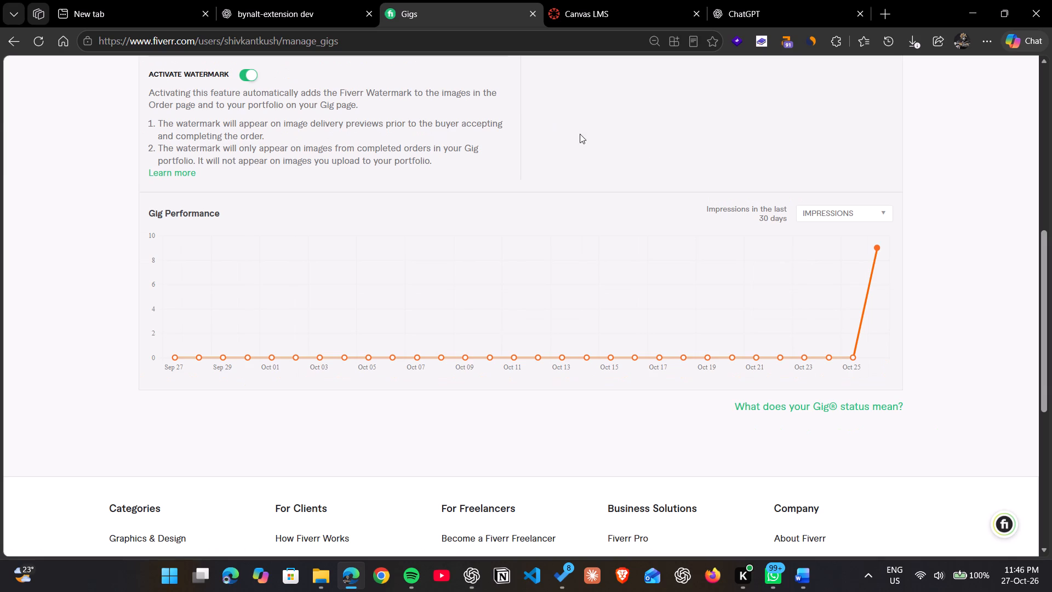
{"action": "left_click", "coordinate": [857, 214]}
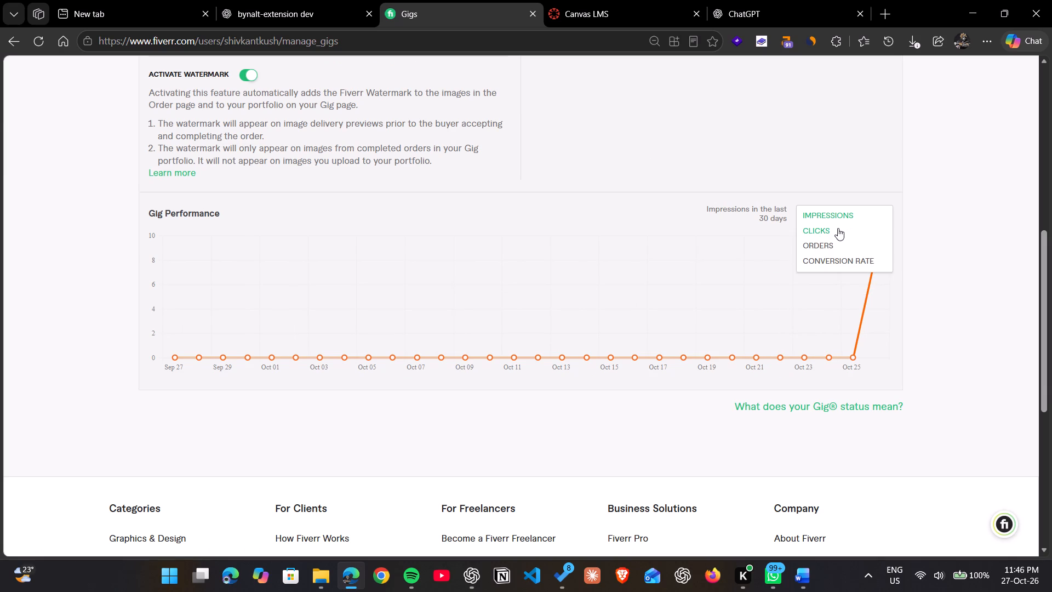
{"action": "left_click", "coordinate": [838, 228]}
{"action": "left_click", "coordinate": [842, 211]}
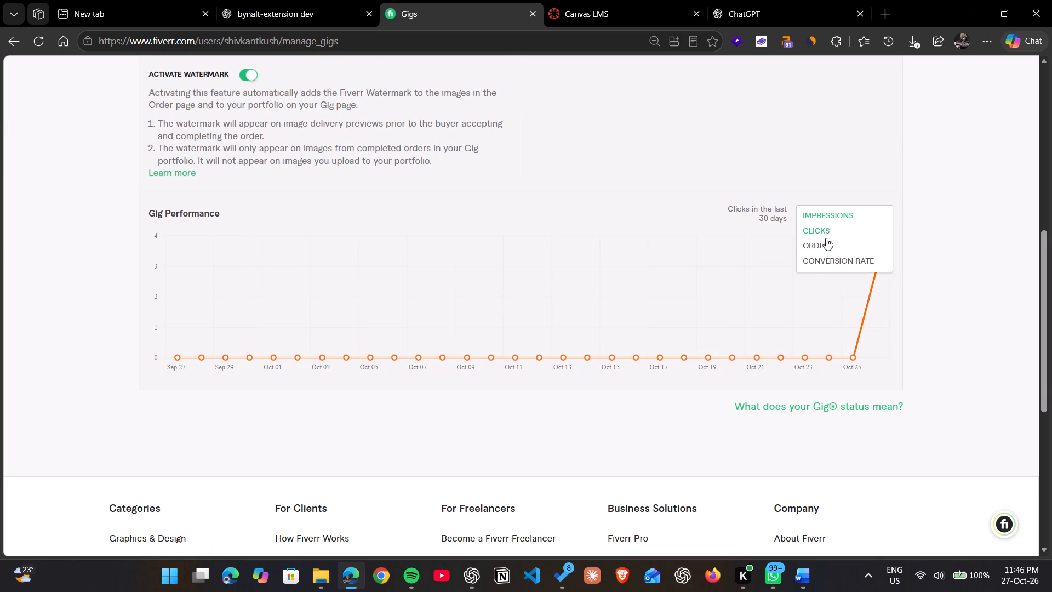
{"action": "left_click", "coordinate": [824, 242]}
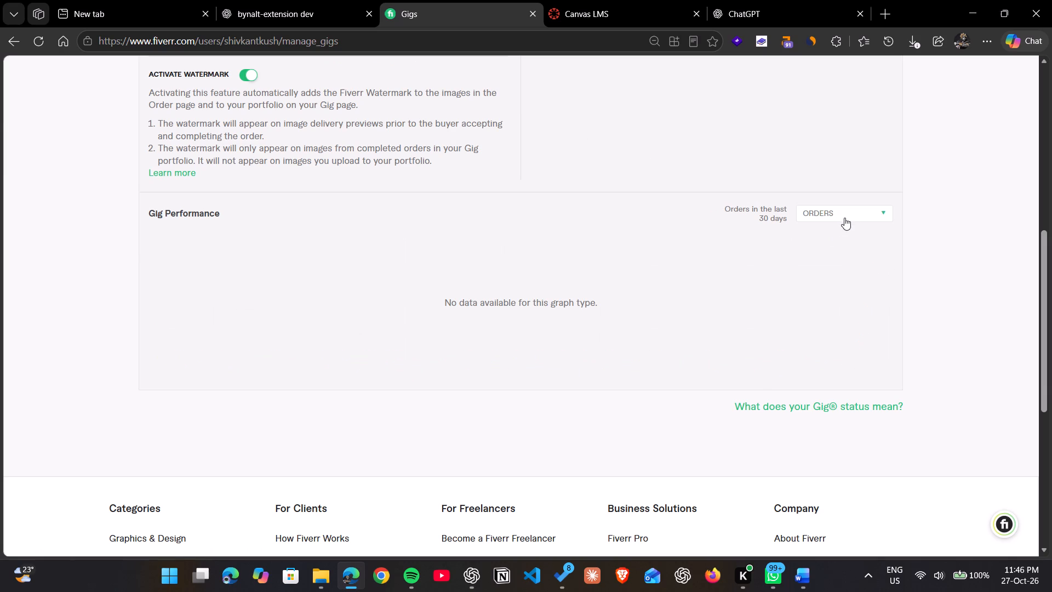
{"action": "left_click", "coordinate": [849, 214]}
{"action": "left_click", "coordinate": [842, 264]}
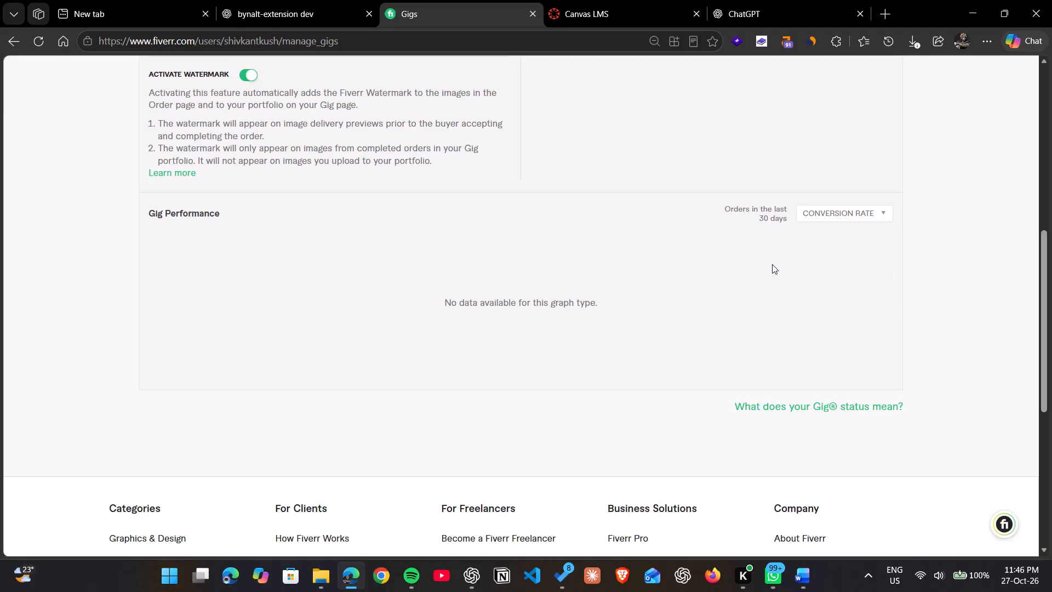
{"action": "scroll", "coordinate": [772, 264], "scroll_direction": "down", "scroll_amount": 1}
{"action": "scroll", "coordinate": [772, 264], "scroll_direction": "up", "scroll_amount": 5}
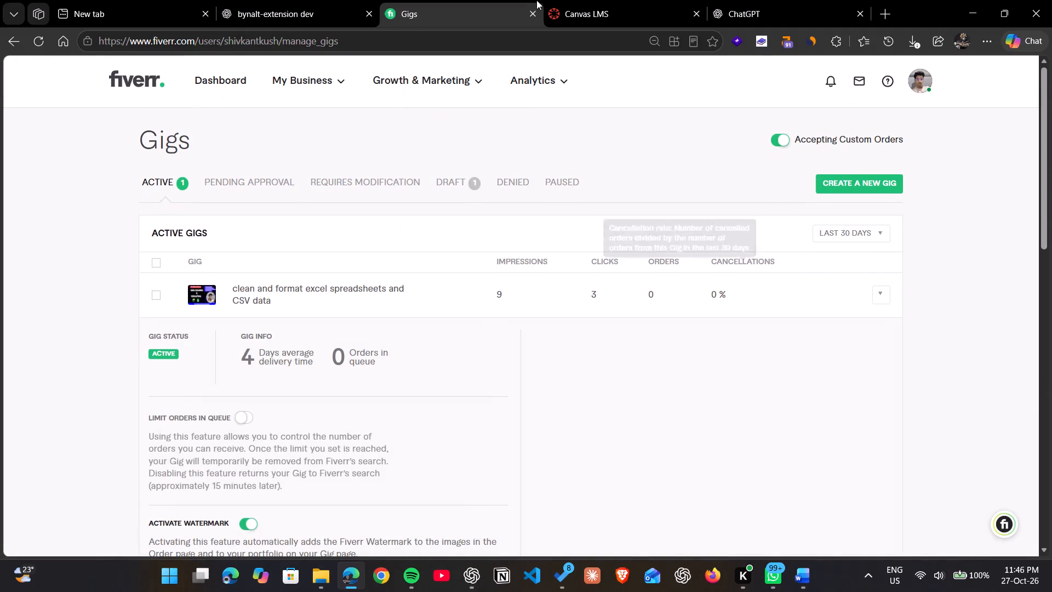
{"action": "left_click", "coordinate": [532, 20]}
{"action": "left_click", "coordinate": [532, 18]}
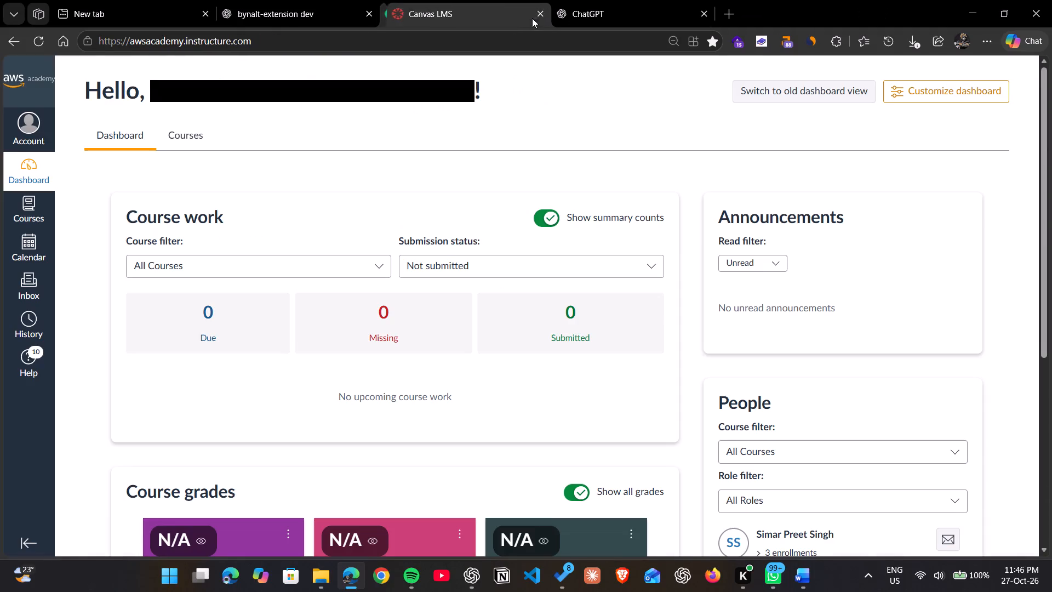
Open the AWS Academy Learner Lab course's modules and open the Launch AWS Academy Learner Lab item.
{"action": "scroll", "coordinate": [383, 334], "scroll_direction": "down", "scroll_amount": 4}
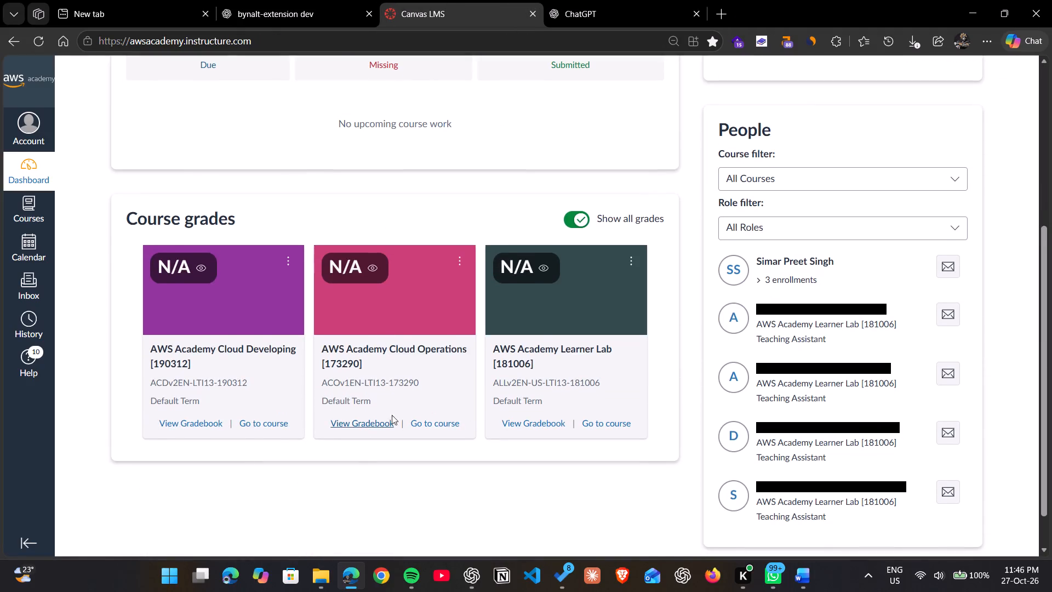
{"action": "left_click", "coordinate": [609, 428]}
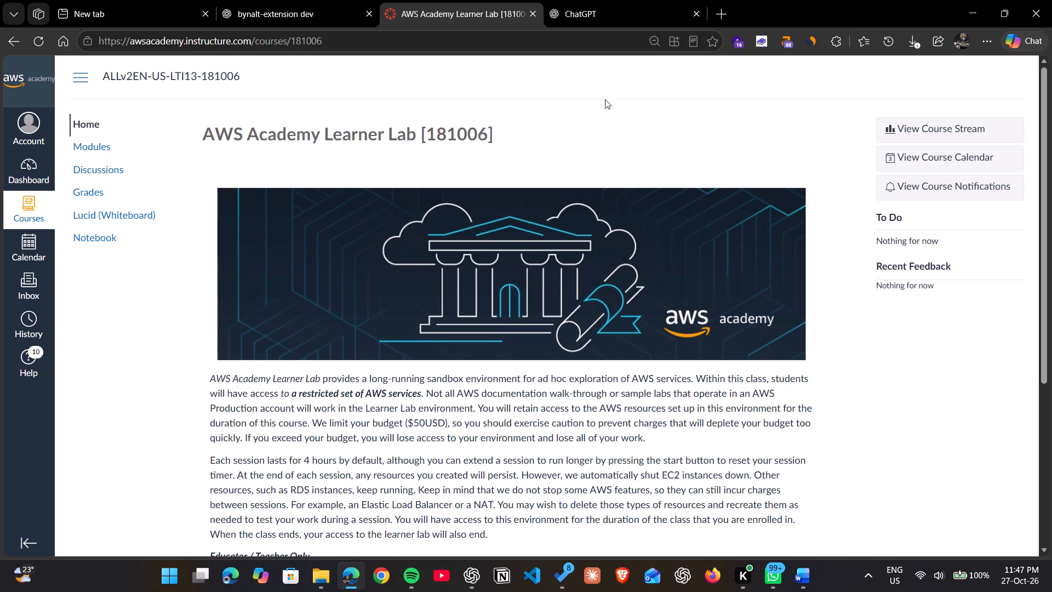
{"action": "left_click", "coordinate": [105, 140]}
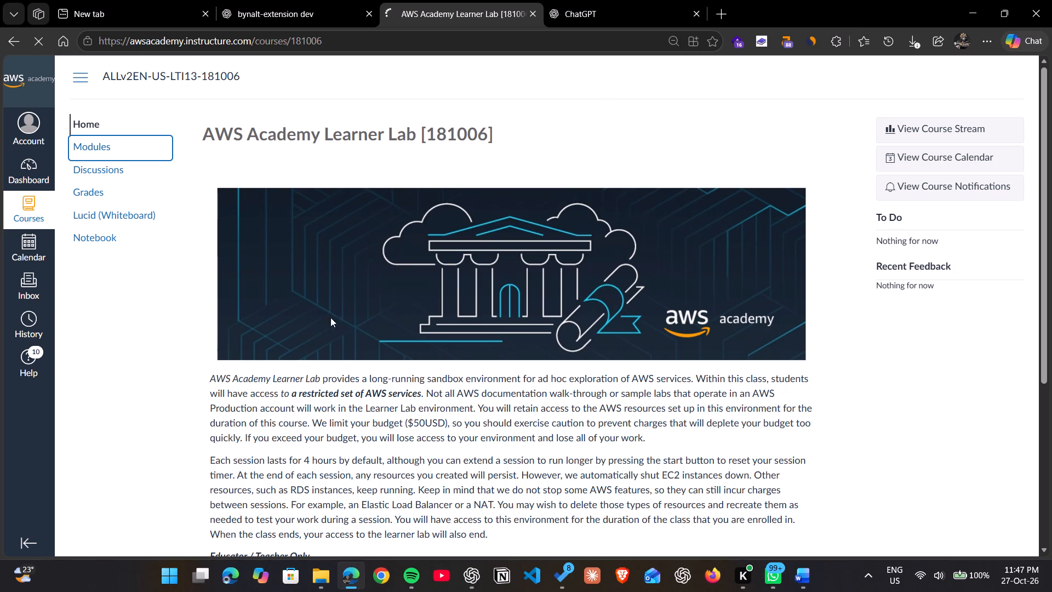
{"action": "left_click", "coordinate": [295, 423]}
{"action": "scroll", "coordinate": [368, 289], "scroll_direction": "down", "scroll_amount": 2}
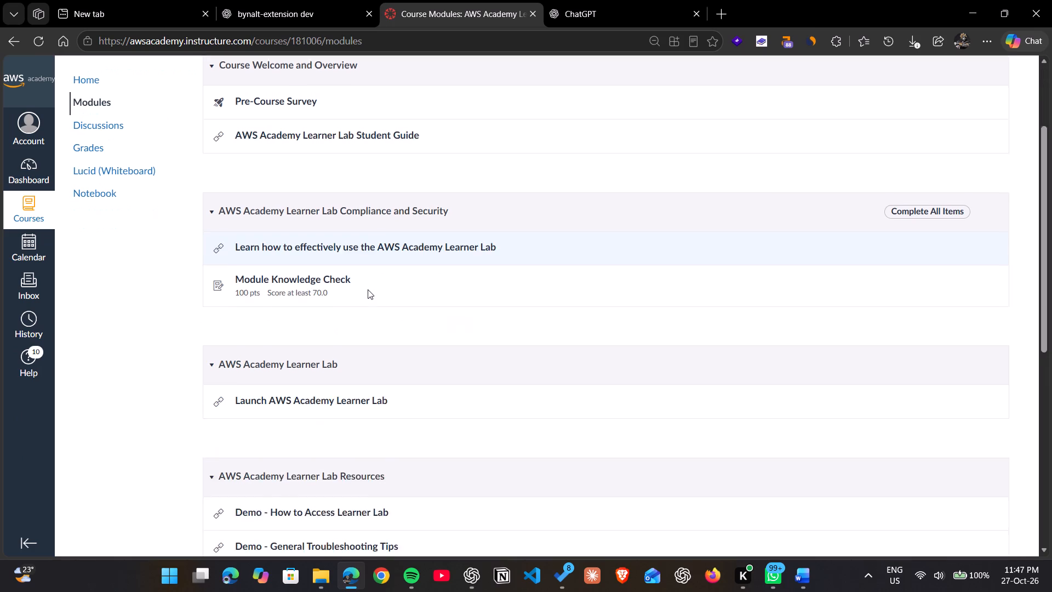
{"action": "scroll", "coordinate": [368, 289], "scroll_direction": "down", "scroll_amount": 1}
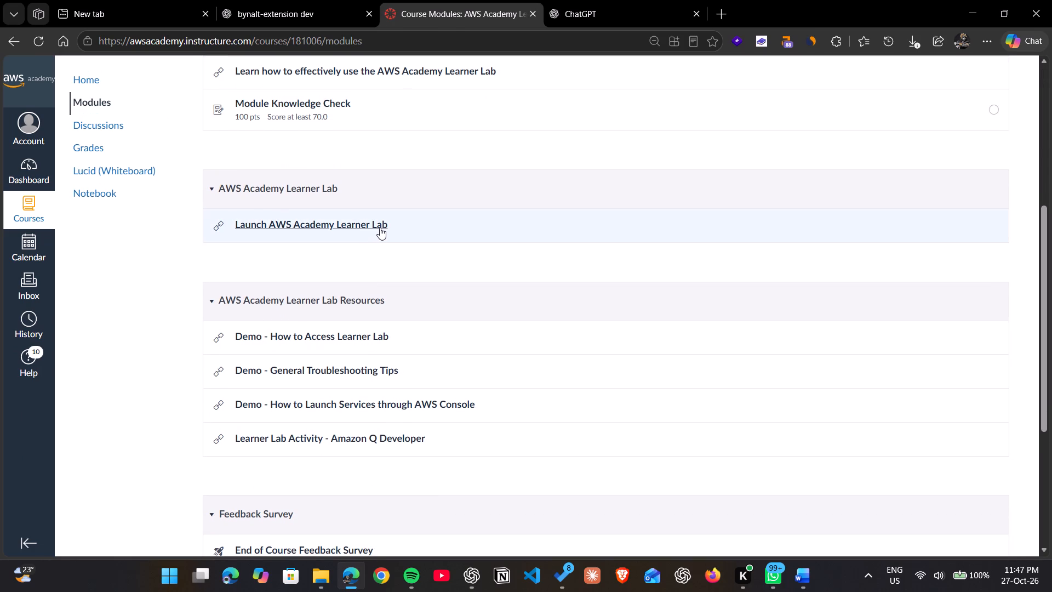
{"action": "left_click", "coordinate": [380, 227]}
{"action": "scroll", "coordinate": [266, 265], "scroll_direction": "right", "scroll_amount": 1}
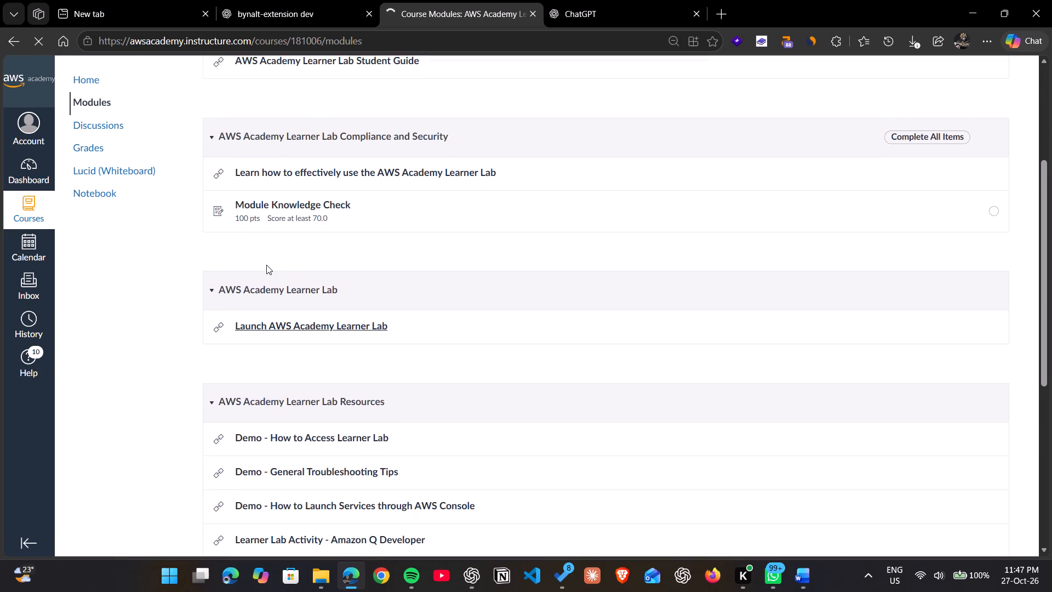
{"action": "scroll", "coordinate": [266, 265], "scroll_direction": "right", "scroll_amount": 1}
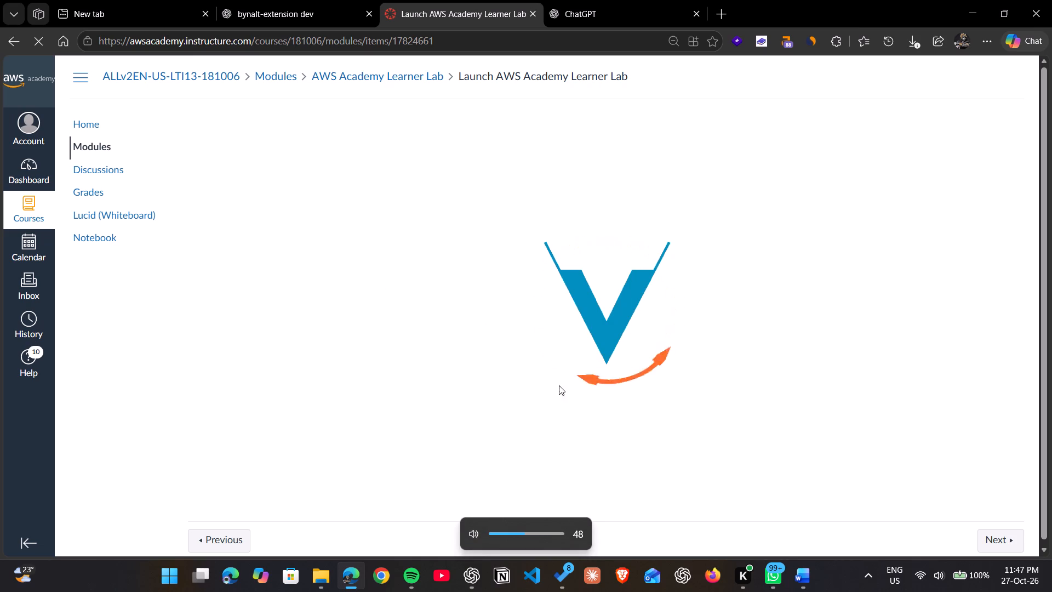
Open a second Word window alongside the Practical7 document.
{"action": "left_click", "coordinate": [793, 572]}
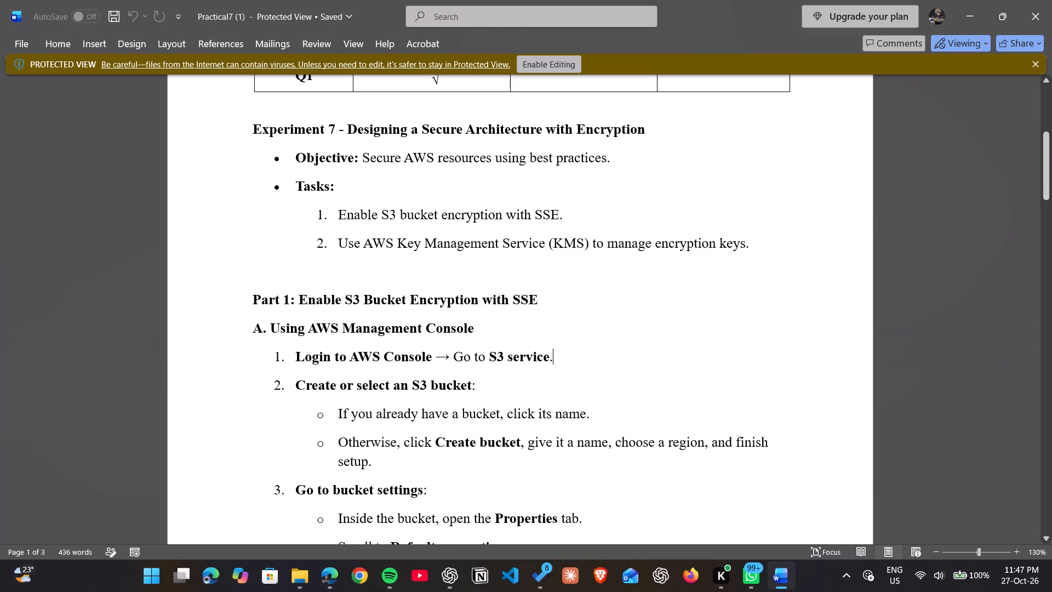
{"action": "left_click", "coordinate": [785, 572]}
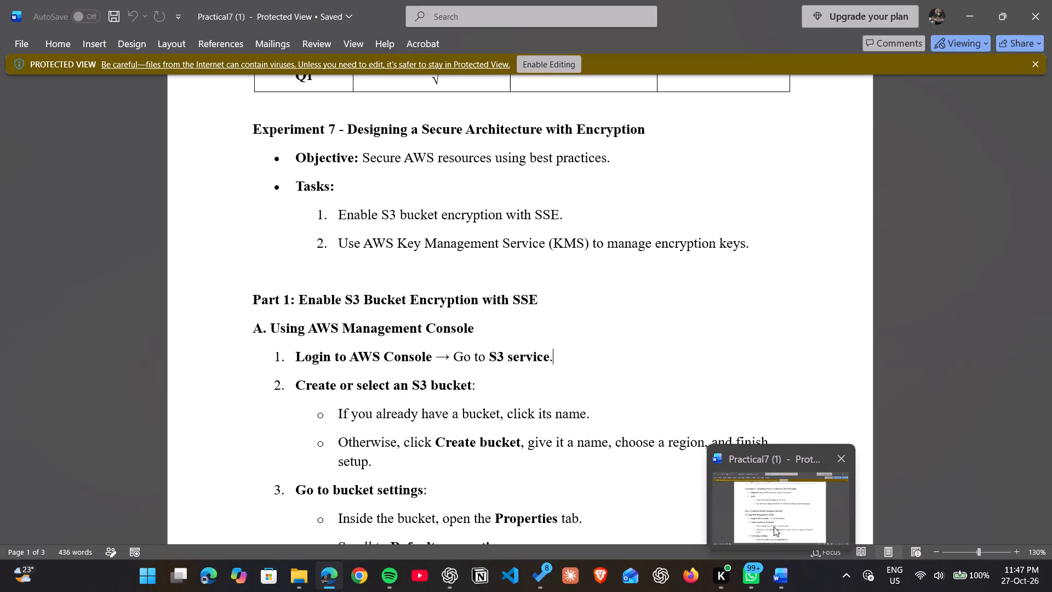
{"action": "right_click", "coordinate": [779, 567]}
{"action": "left_click", "coordinate": [754, 477]}
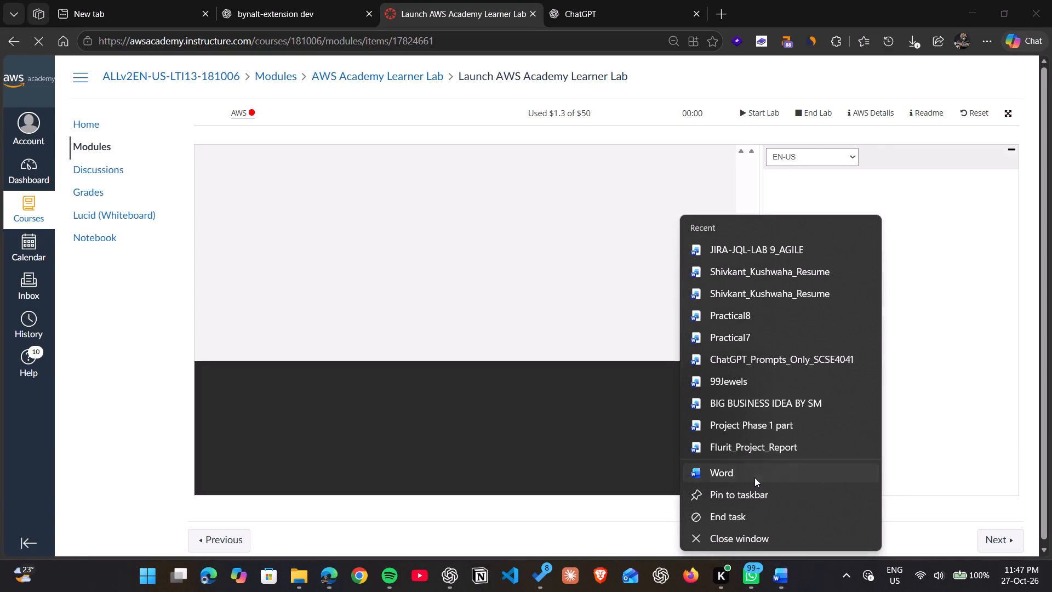
Start the AWS Academy Learner Lab session.
{"action": "left_click", "coordinate": [773, 104]}
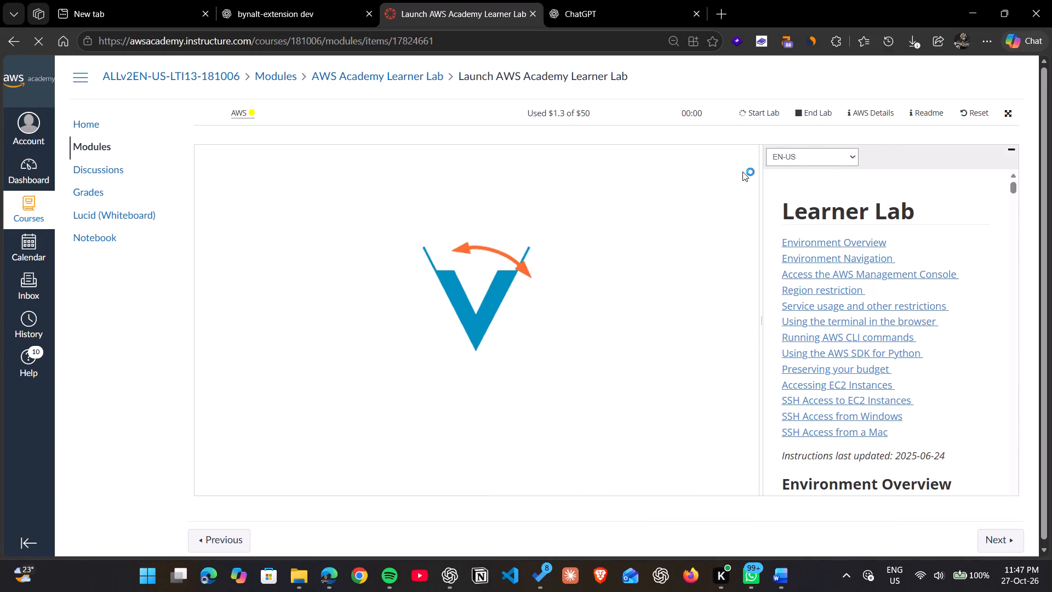
{"action": "scroll", "coordinate": [778, 268], "scroll_direction": "down", "scroll_amount": 3}
{"action": "scroll", "coordinate": [778, 268], "scroll_direction": "up", "scroll_amount": 10}
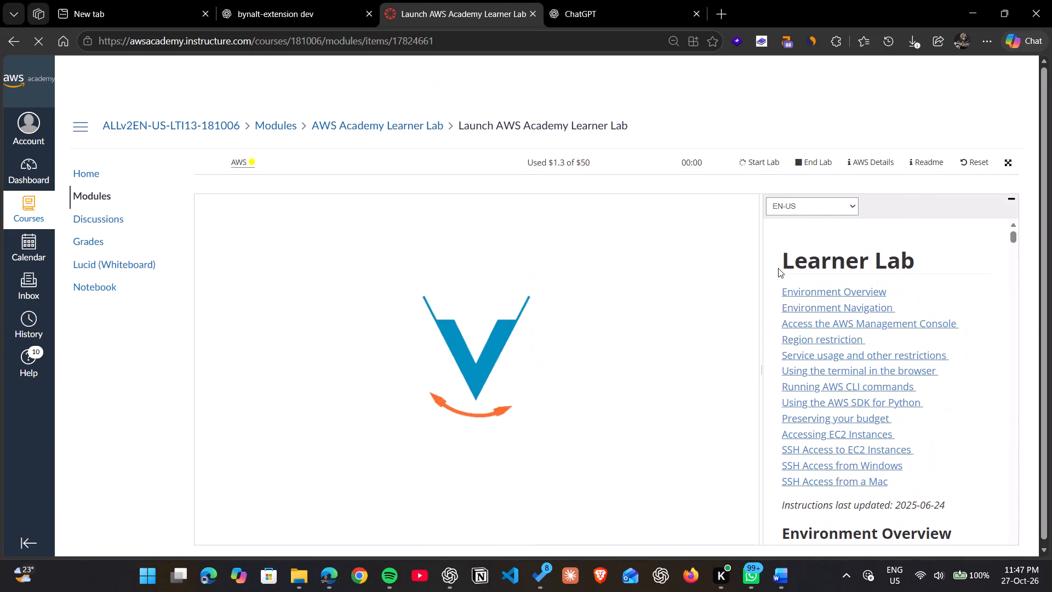
Switch to the new Word window and create a blank document.
{"action": "left_click", "coordinate": [781, 591]}
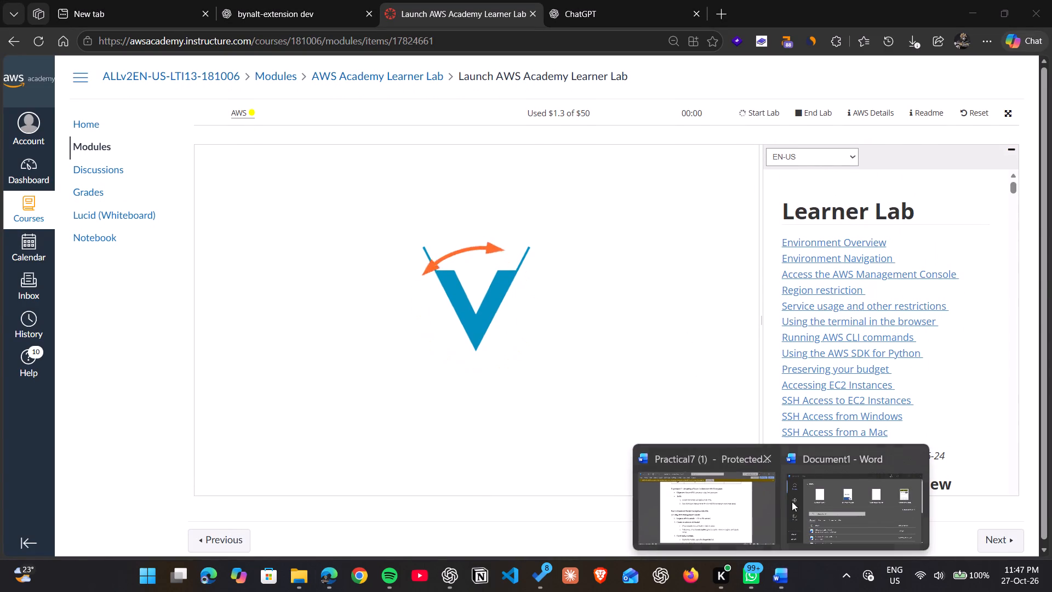
{"action": "left_click", "coordinate": [820, 496]}
{"action": "left_click", "coordinate": [792, 100]}
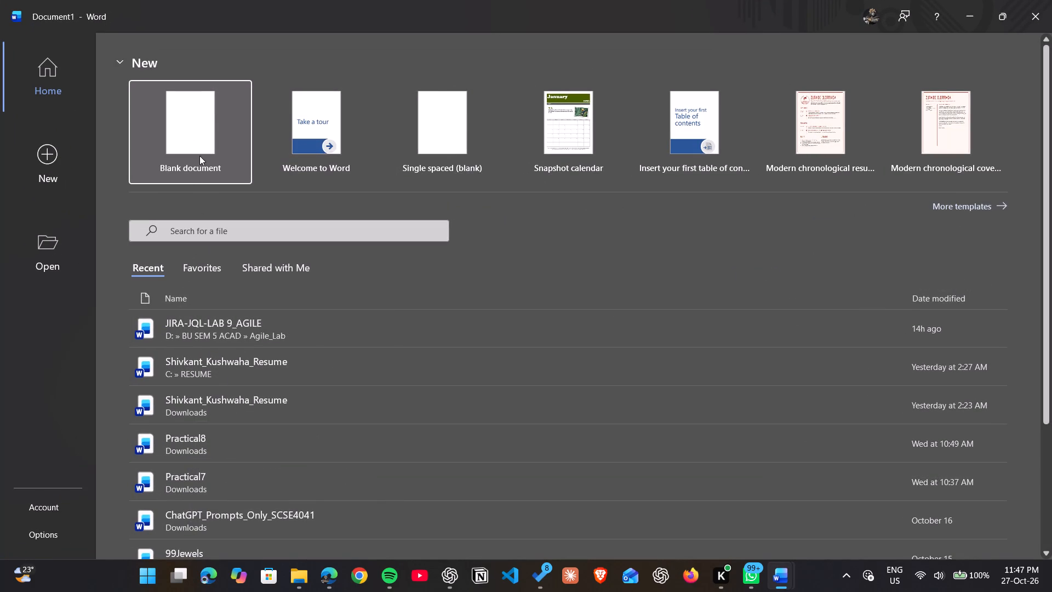
{"action": "left_click", "coordinate": [202, 153]}
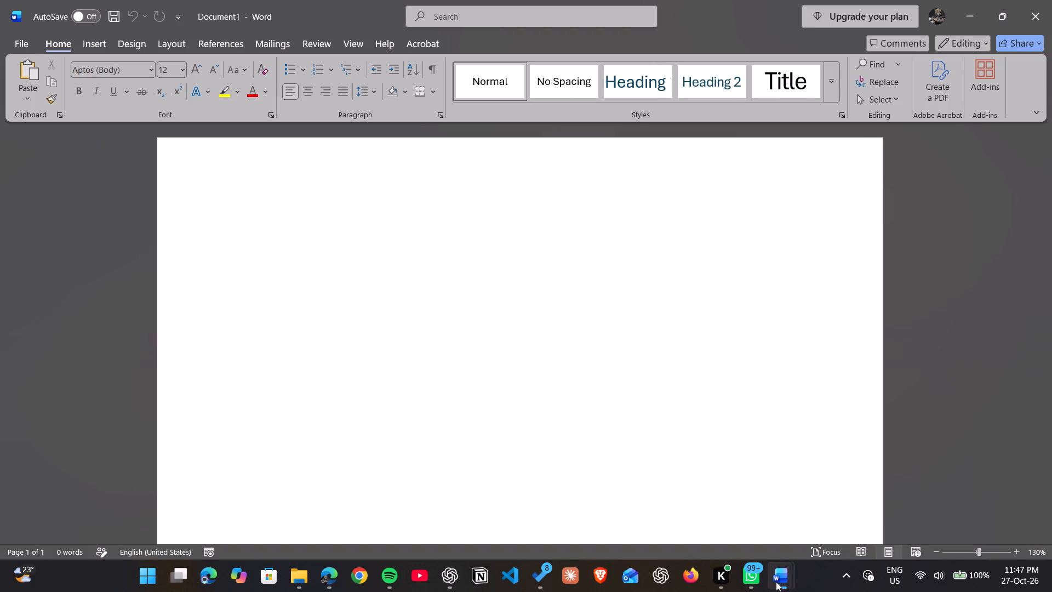
Copy the course name "Cloud Infrastructure & Services" from the header table of the Practical7 document.
{"action": "left_click", "coordinate": [777, 578]}
{"action": "left_click", "coordinate": [686, 493]}
{"action": "scroll", "coordinate": [697, 401], "scroll_direction": "up", "scroll_amount": 4}
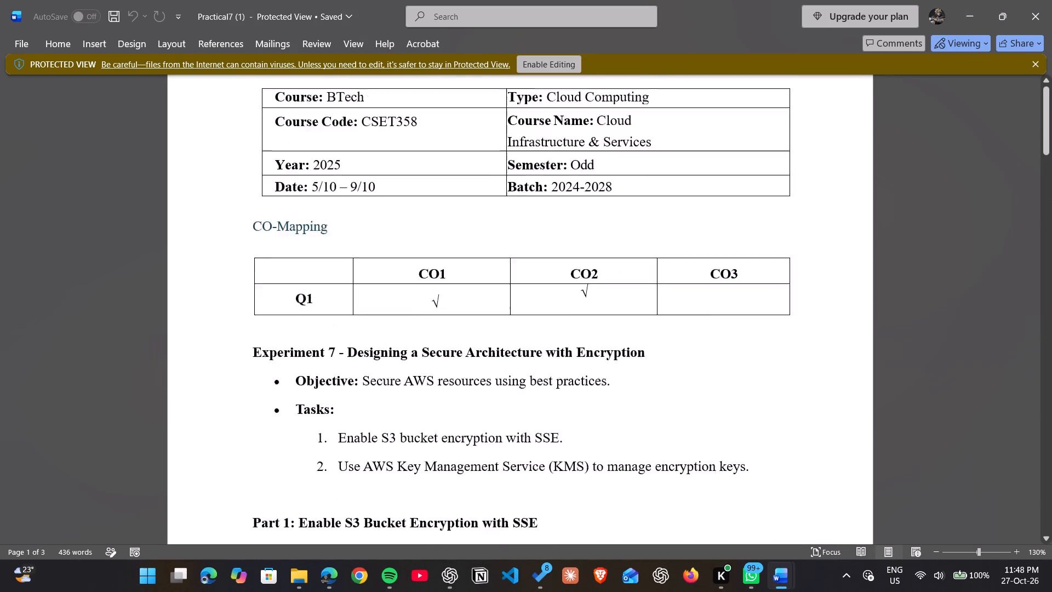
{"action": "scroll", "coordinate": [697, 401], "scroll_direction": "up", "scroll_amount": 5}
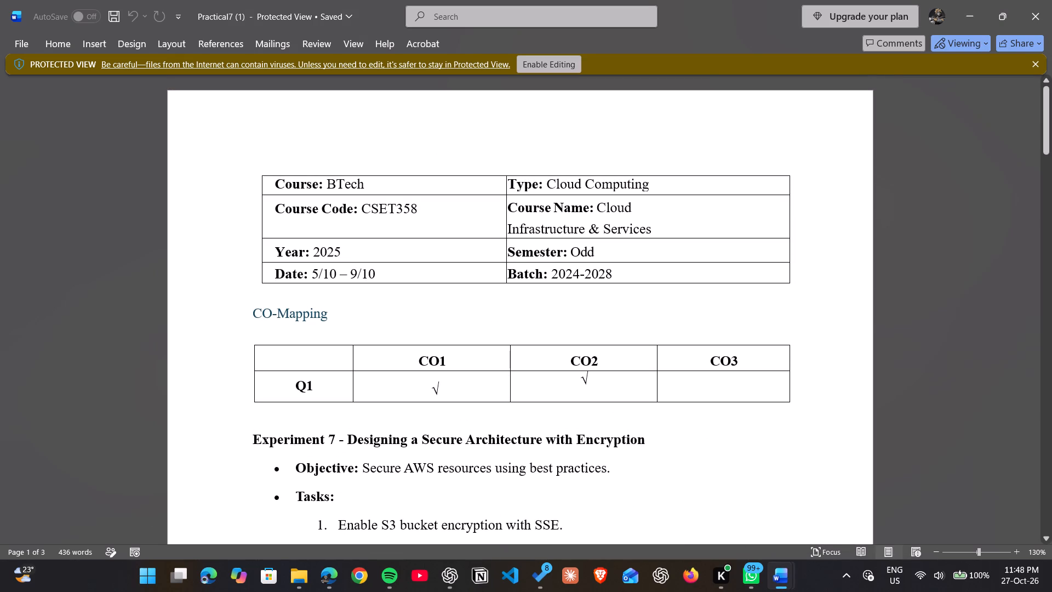
{"action": "left_click_drag", "start_coordinate": [599, 208], "coordinate": [642, 230]}
{"action": "key", "text": "ctrl+c"}
Switch to the blank document and paste the copied course name as a centred, bold first line.
{"action": "key", "text": "alt+Tab"}
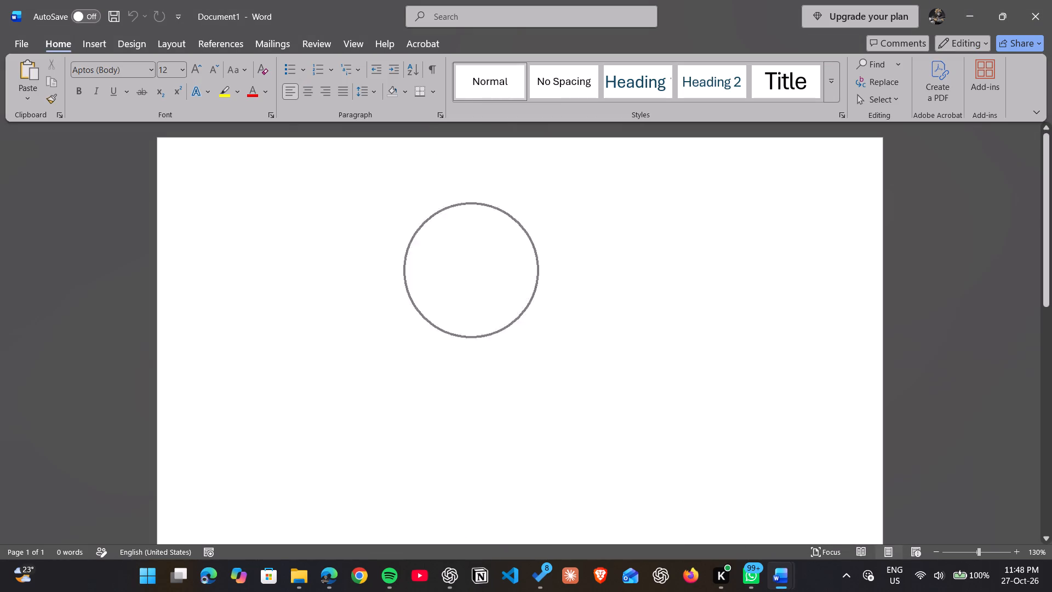
{"action": "left_click", "coordinate": [304, 94]}
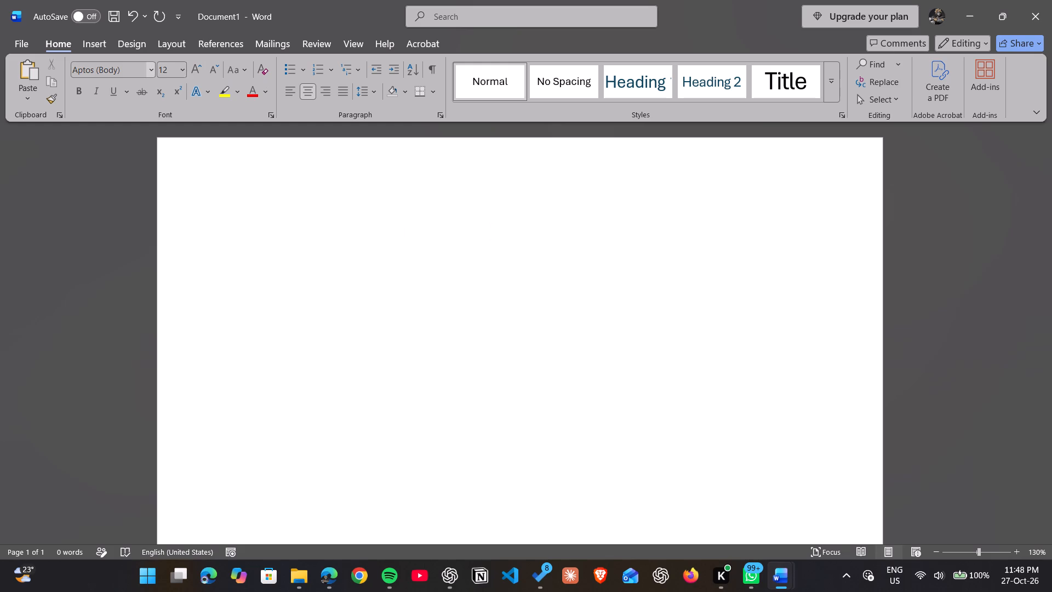
{"action": "left_click", "coordinate": [88, 86]}
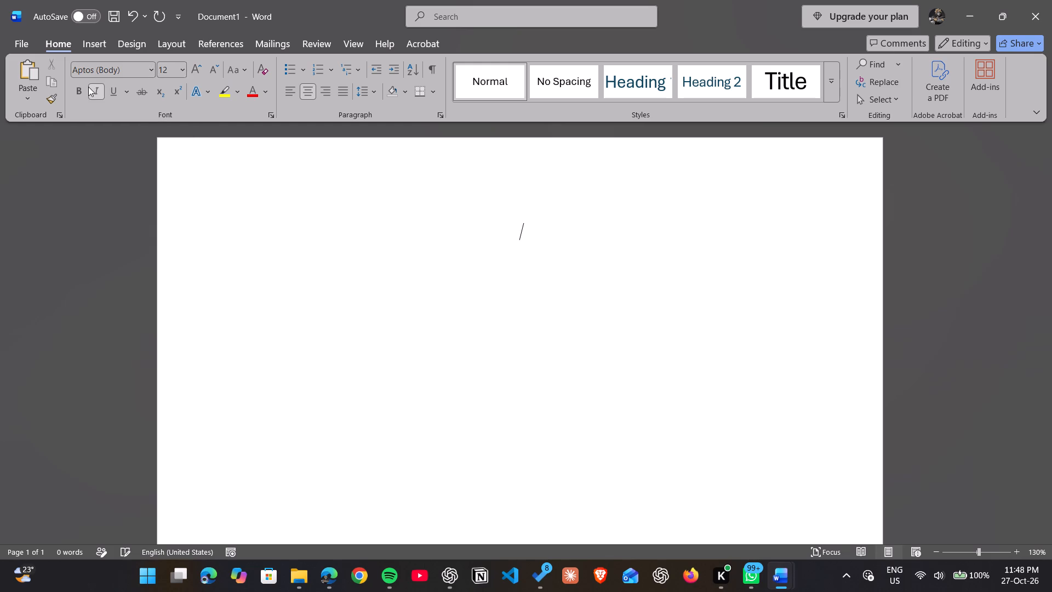
{"action": "left_click", "coordinate": [72, 90]}
{"action": "left_click", "coordinate": [93, 89]}
{"action": "key", "text": "ctrl+v"}
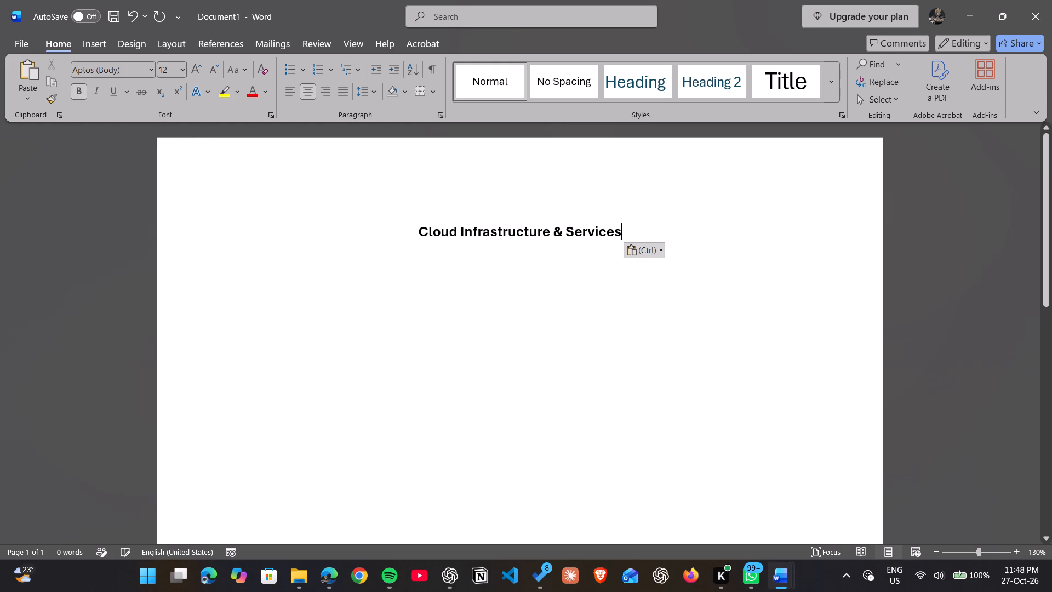
Append the course code "(CSET358)" after the course name on the title line, checking it against the Practical7 document.
{"action": "key", "text": "Return"}
{"action": "key", "text": "BackSpace"}
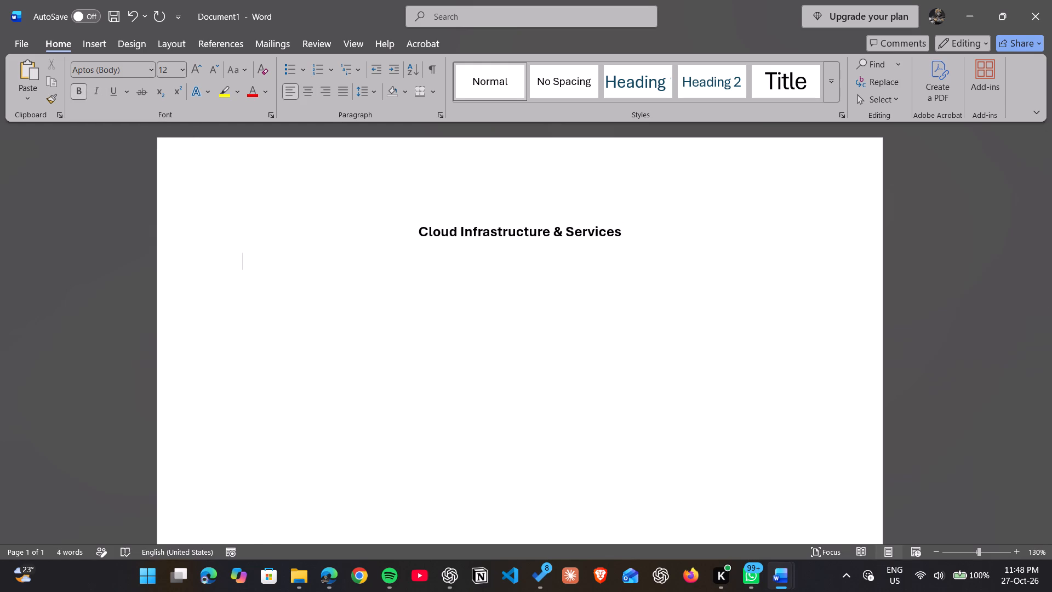
{"action": "key", "text": "BackSpace"}
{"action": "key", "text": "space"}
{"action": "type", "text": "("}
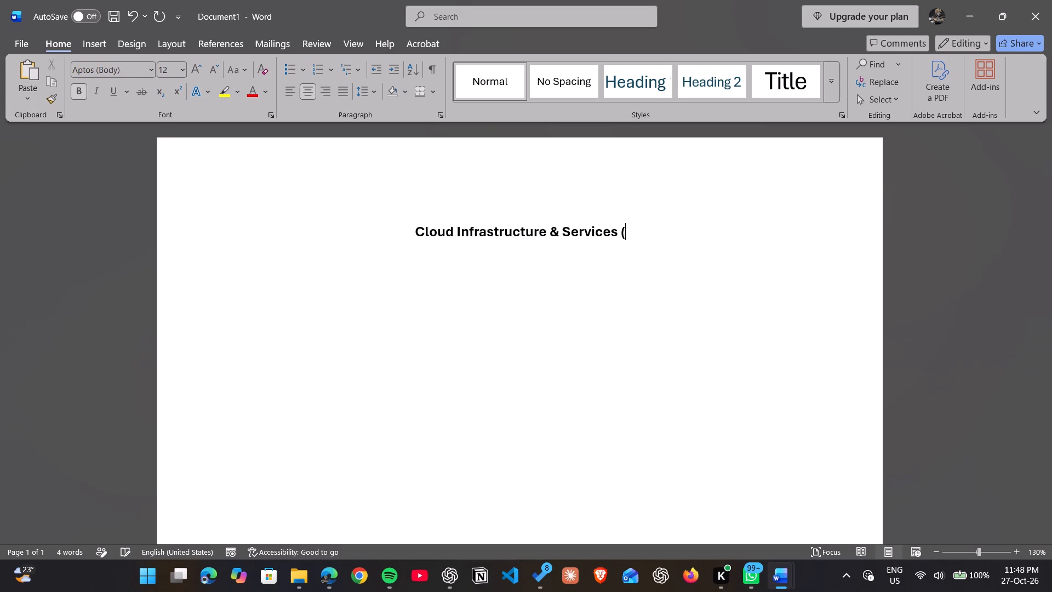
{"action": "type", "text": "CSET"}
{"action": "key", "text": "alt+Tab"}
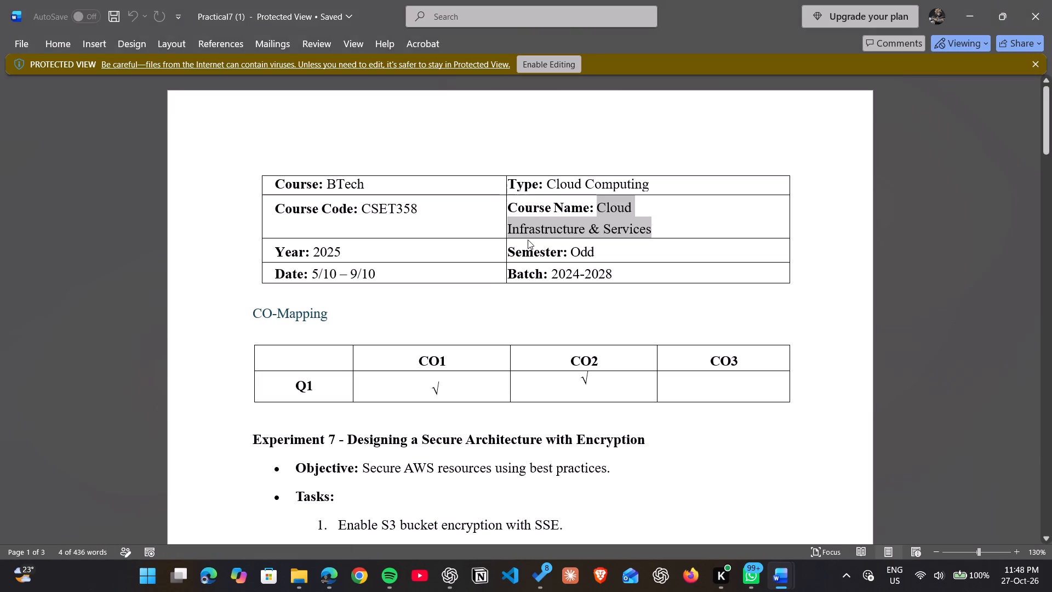
{"action": "left_click", "coordinate": [439, 289]}
{"action": "key", "text": "alt+Tab"}
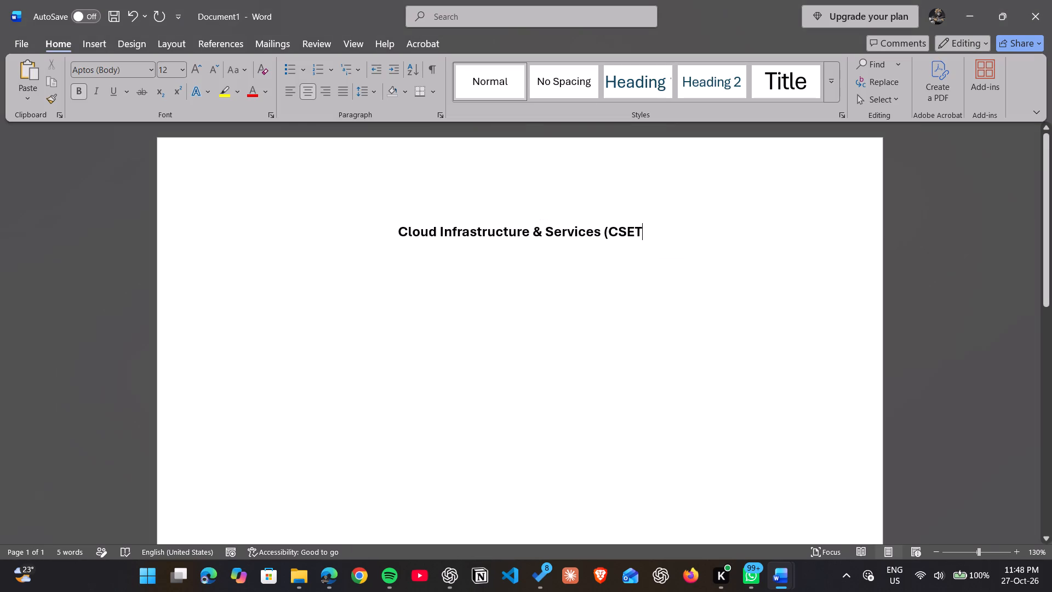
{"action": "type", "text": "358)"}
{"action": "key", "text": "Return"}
Add the centred bold line "EXPERIMENT - 07" below the course title.
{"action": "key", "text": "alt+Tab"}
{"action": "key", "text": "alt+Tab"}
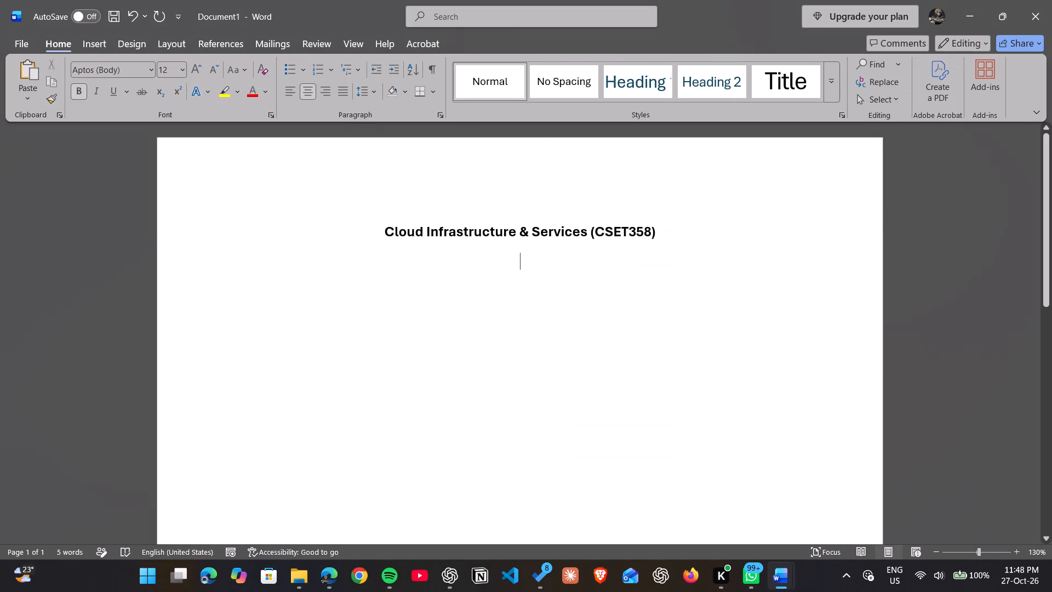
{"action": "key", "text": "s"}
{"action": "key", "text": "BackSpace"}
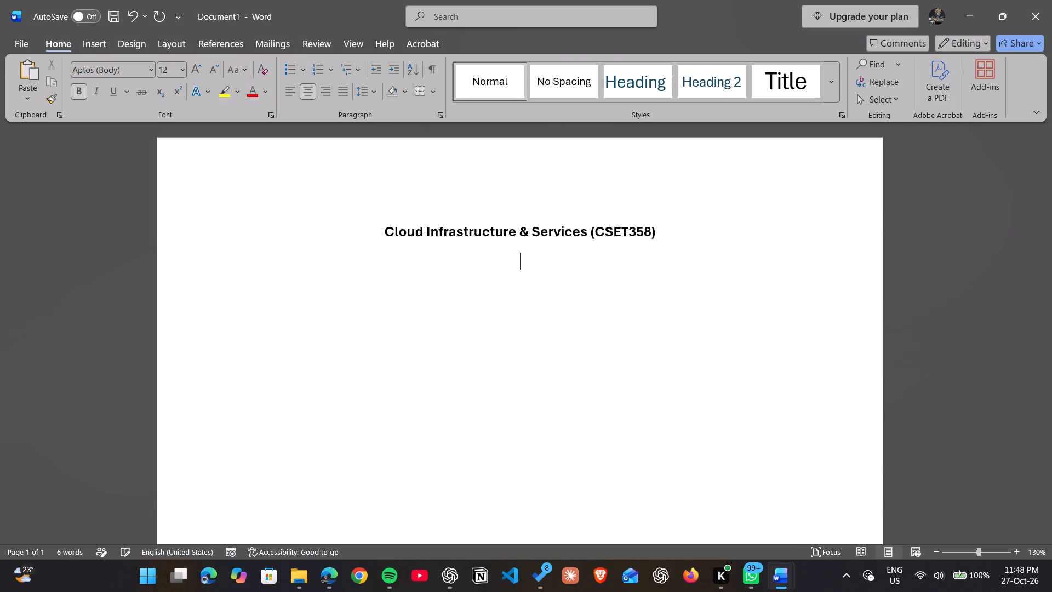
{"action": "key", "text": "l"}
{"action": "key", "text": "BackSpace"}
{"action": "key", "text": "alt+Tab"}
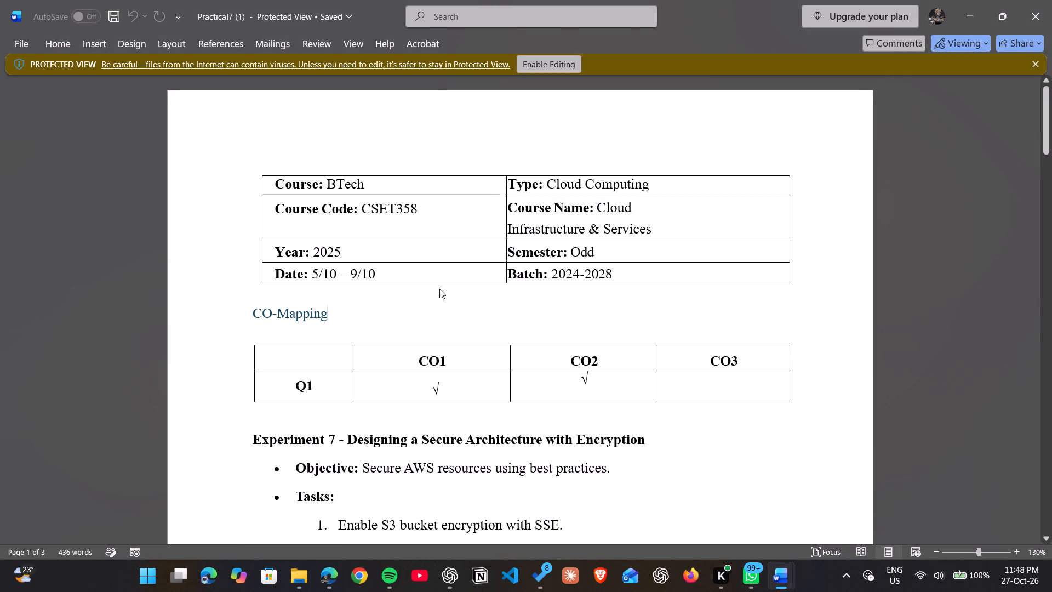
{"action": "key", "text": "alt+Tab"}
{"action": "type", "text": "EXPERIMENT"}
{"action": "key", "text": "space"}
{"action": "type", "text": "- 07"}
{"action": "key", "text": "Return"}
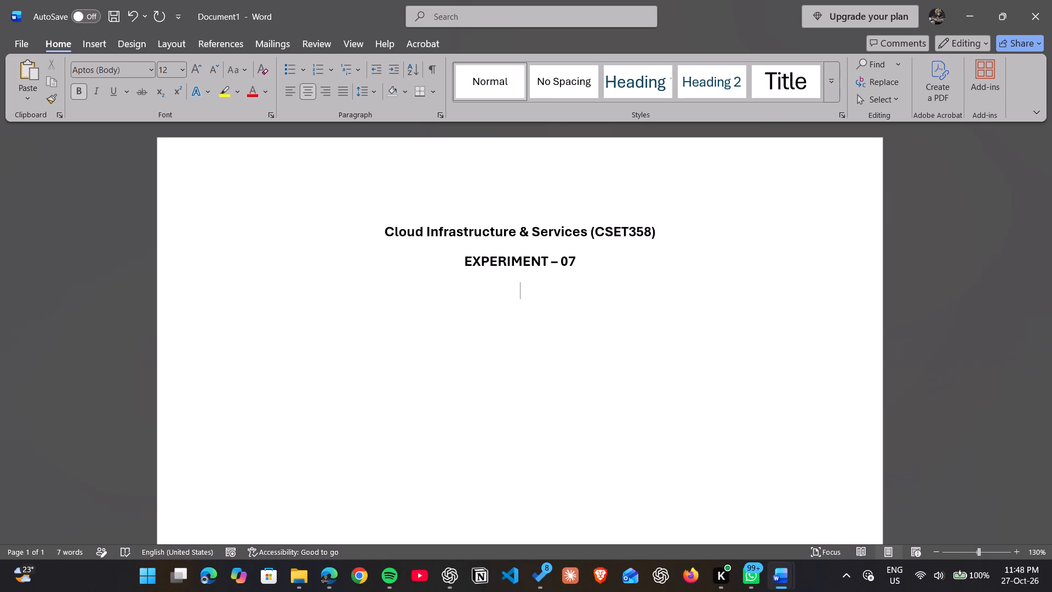
Add a line below the experiment heading with the student's enrolment number followed by the student's name in parentheses.
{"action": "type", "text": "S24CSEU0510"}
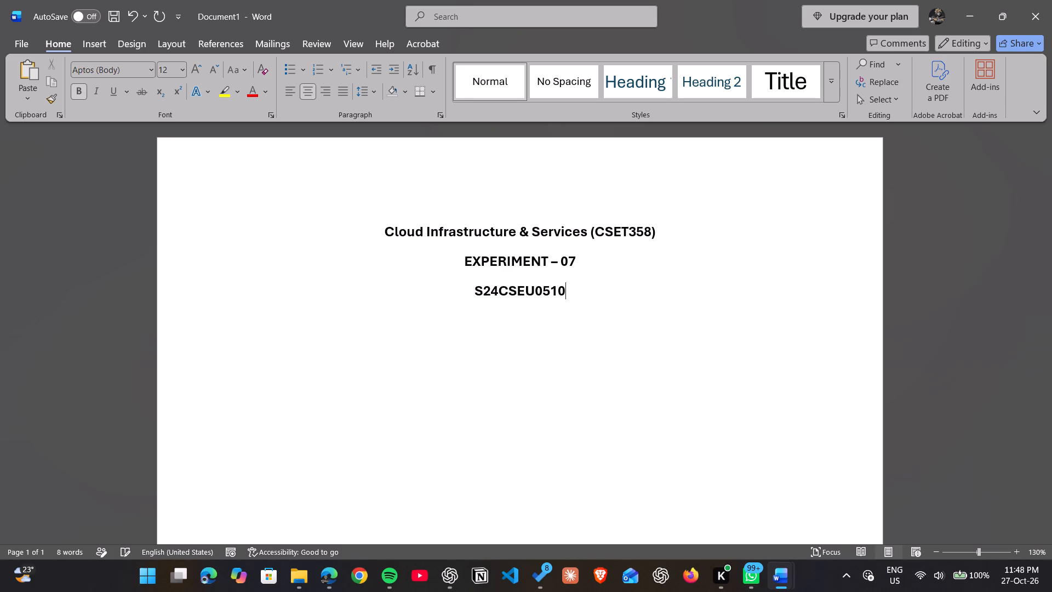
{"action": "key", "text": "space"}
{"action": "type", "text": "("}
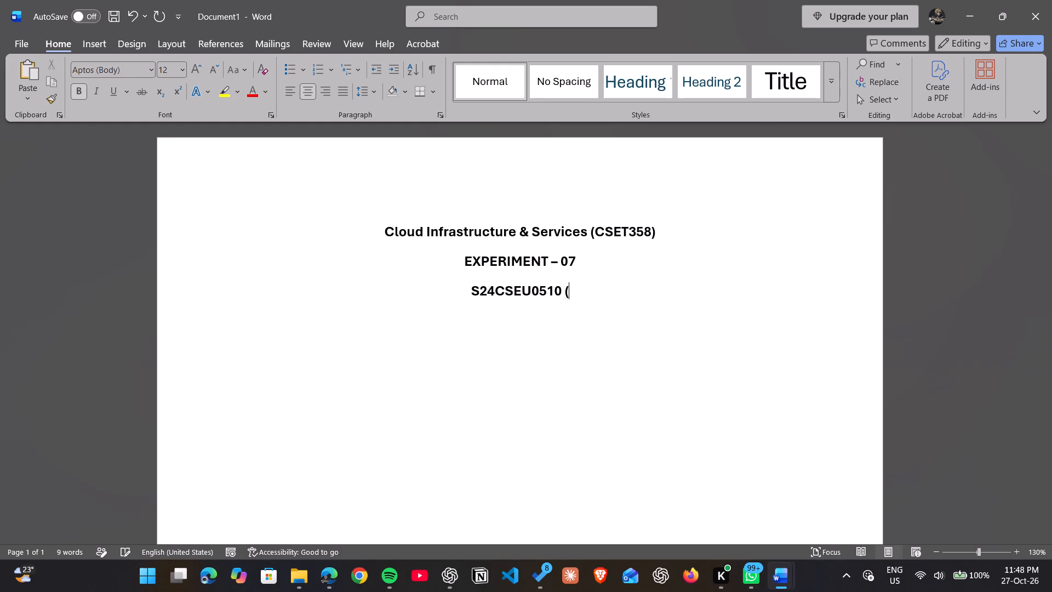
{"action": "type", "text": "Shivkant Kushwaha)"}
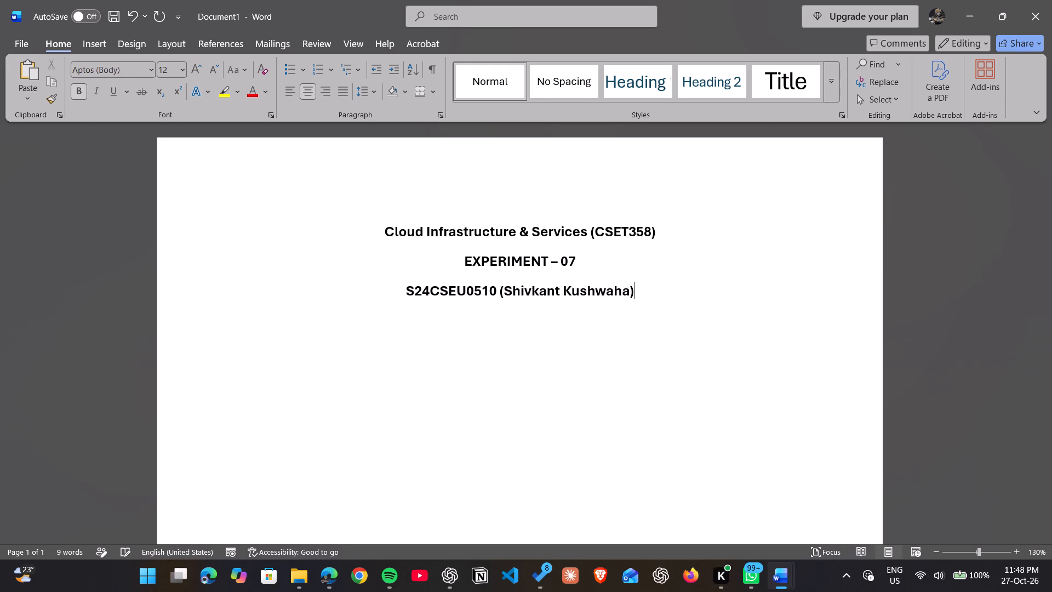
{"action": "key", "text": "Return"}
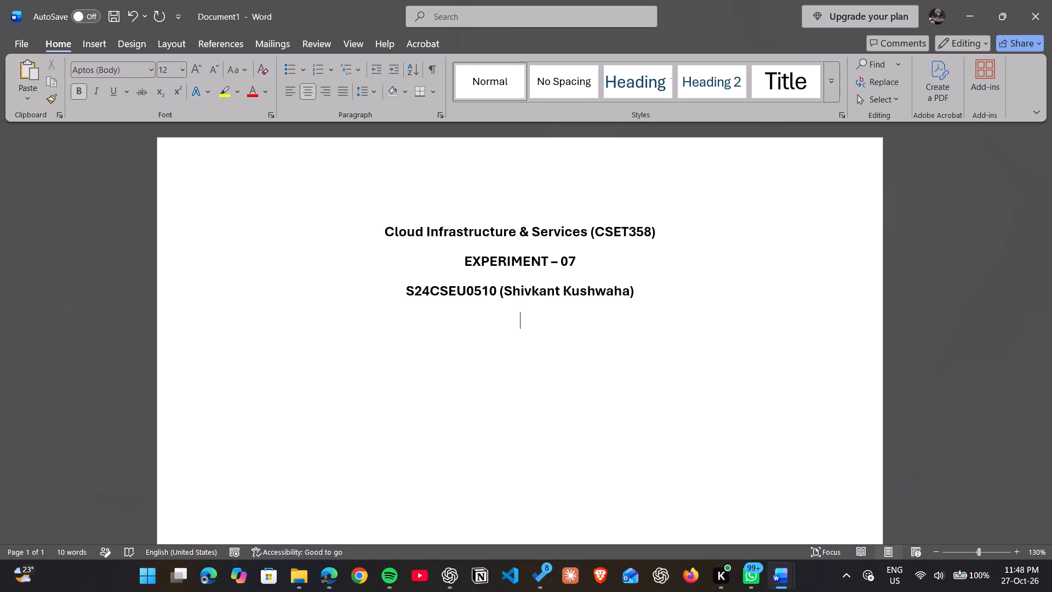
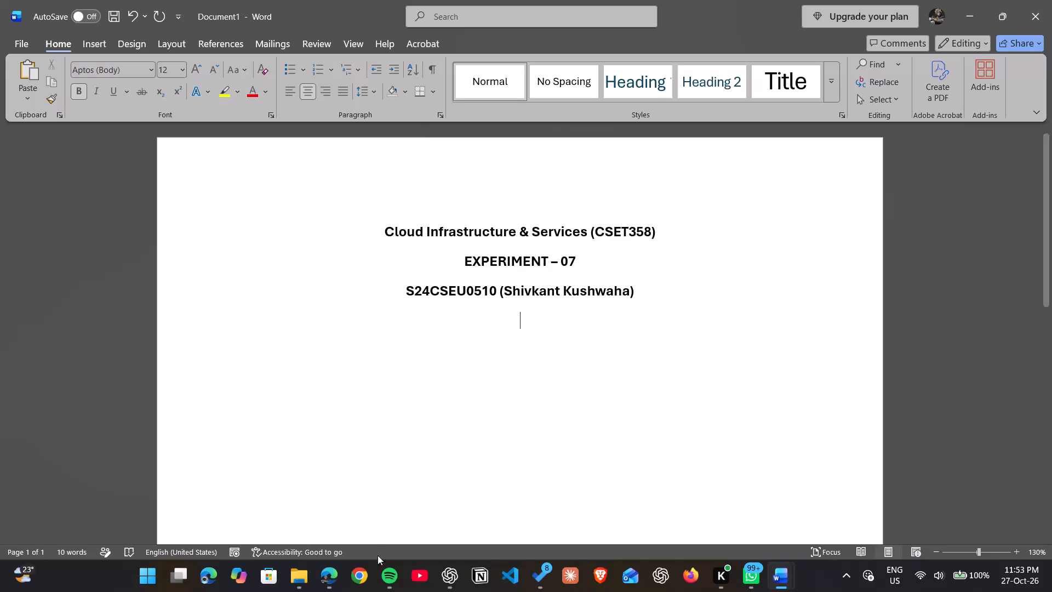
Switch to Spotify and play "52 Gaj Ka Daman" from Renuka Panwar's artist page.
{"action": "left_click", "coordinate": [386, 570]}
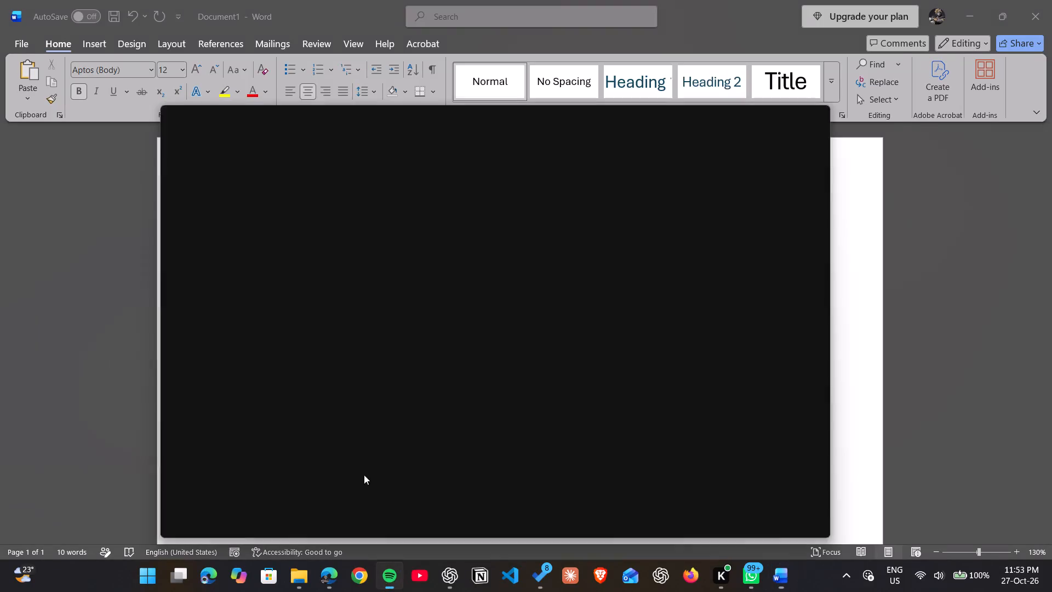
{"action": "scroll", "coordinate": [342, 252], "scroll_direction": "up", "scroll_amount": 1}
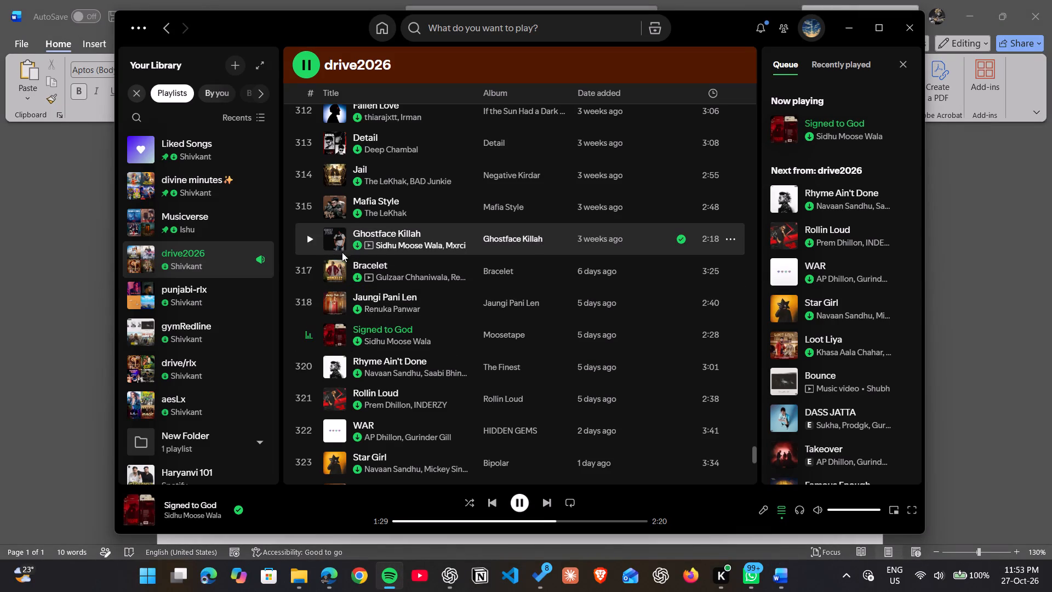
{"action": "scroll", "coordinate": [342, 252], "scroll_direction": "up", "scroll_amount": 1}
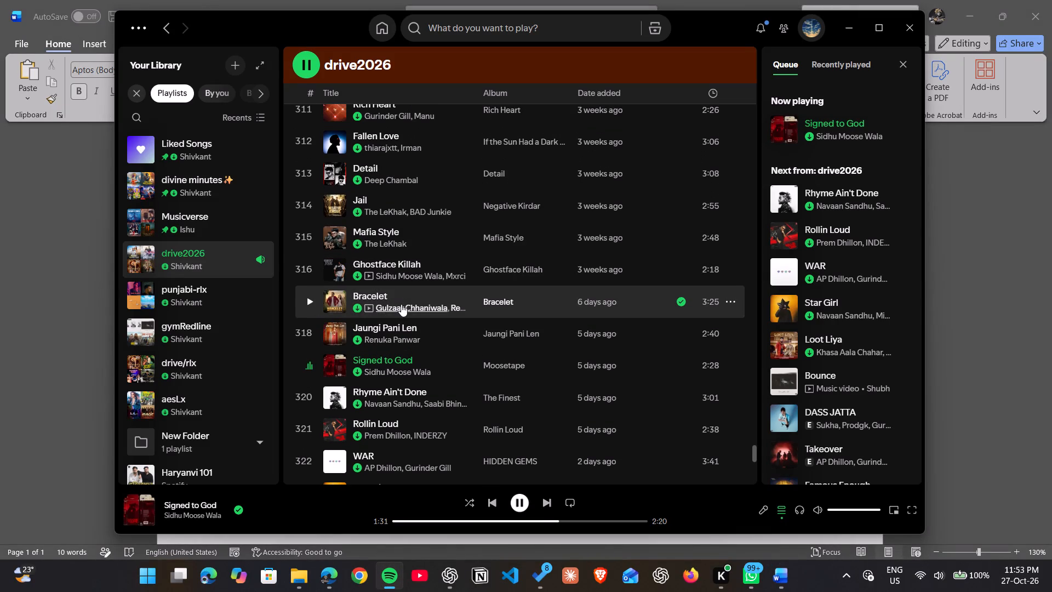
{"action": "left_click", "coordinate": [373, 339]}
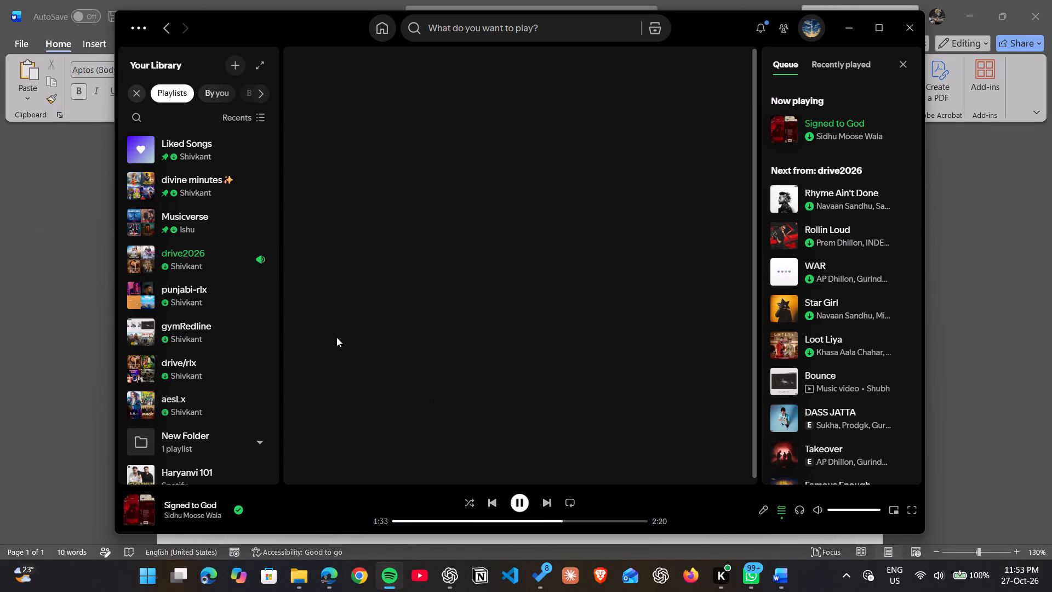
{"action": "left_click", "coordinate": [313, 392]}
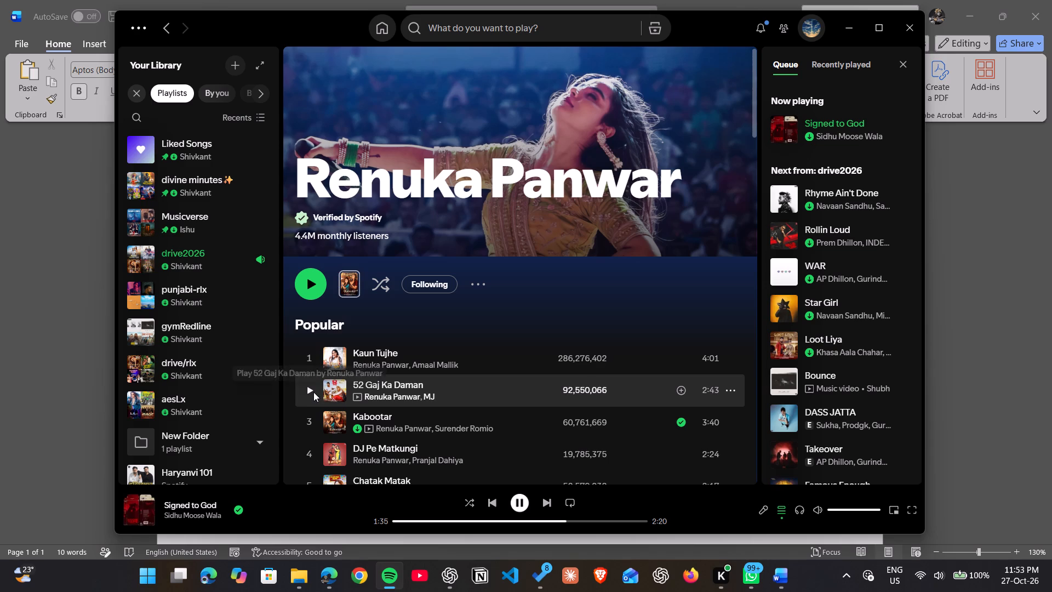
{"action": "left_click", "coordinate": [837, 37]}
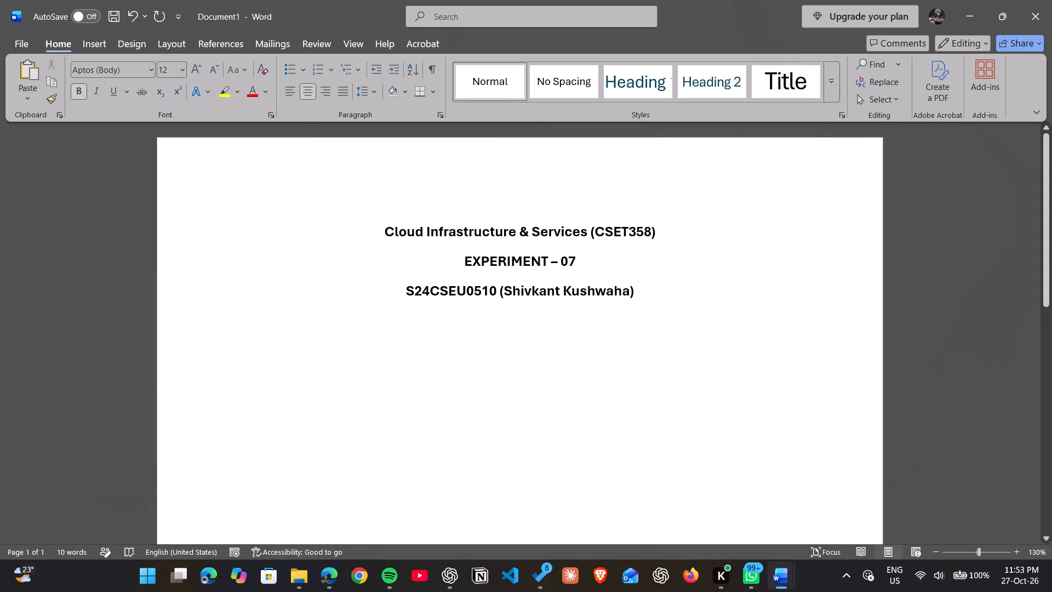
Left-align the empty line below the enrolment number line in the Word report and add another blank line.
{"action": "left_click", "coordinate": [289, 88]}
{"action": "key", "text": "Return"}
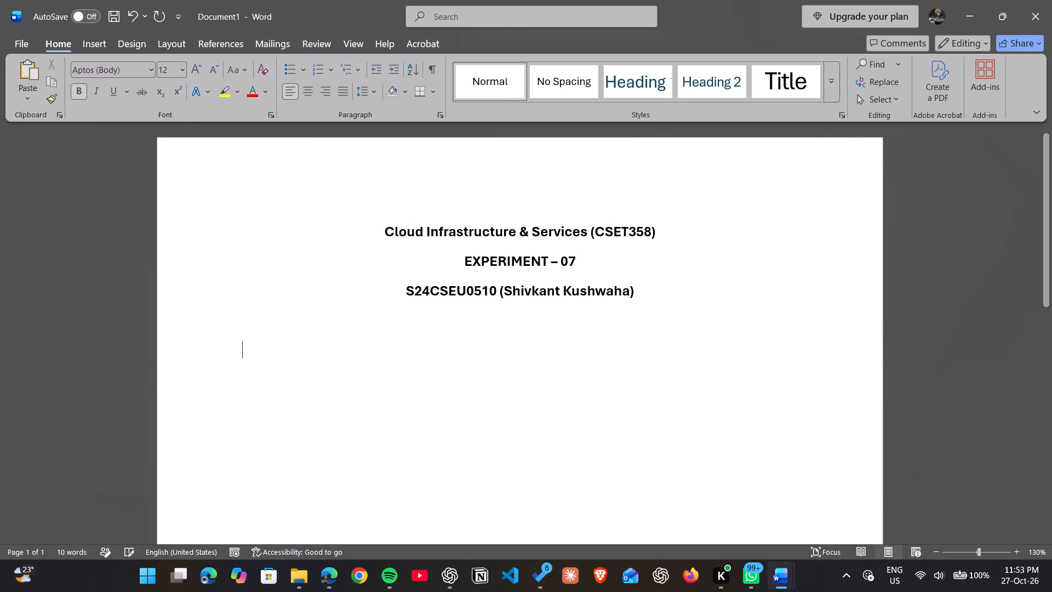
Switch to the browser and launch the AWS console from the running AWS Academy Learner Lab.
{"action": "key", "text": "alt+Tab"}
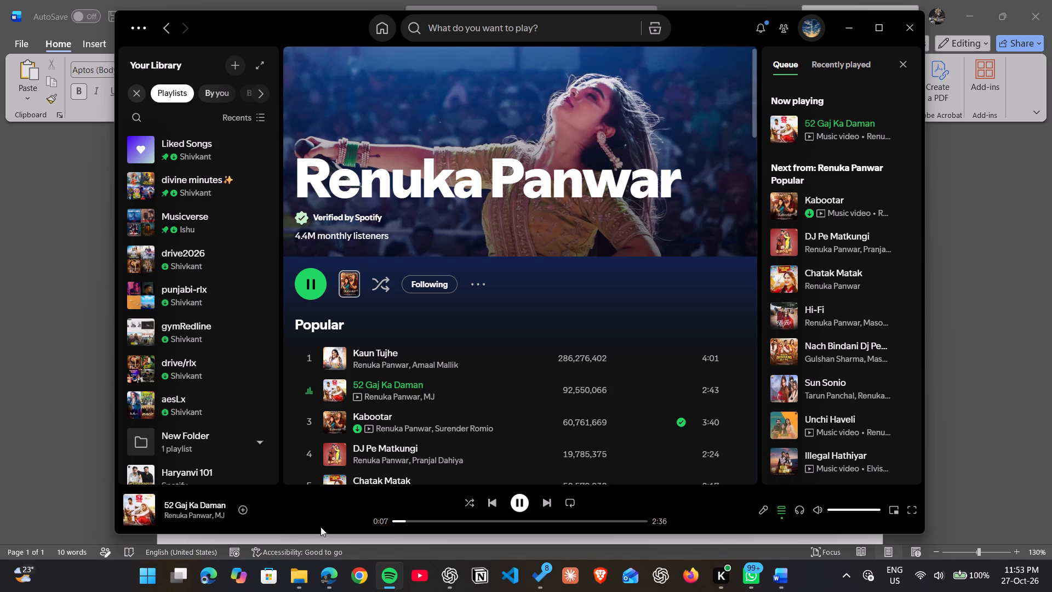
{"action": "left_click", "coordinate": [334, 587]}
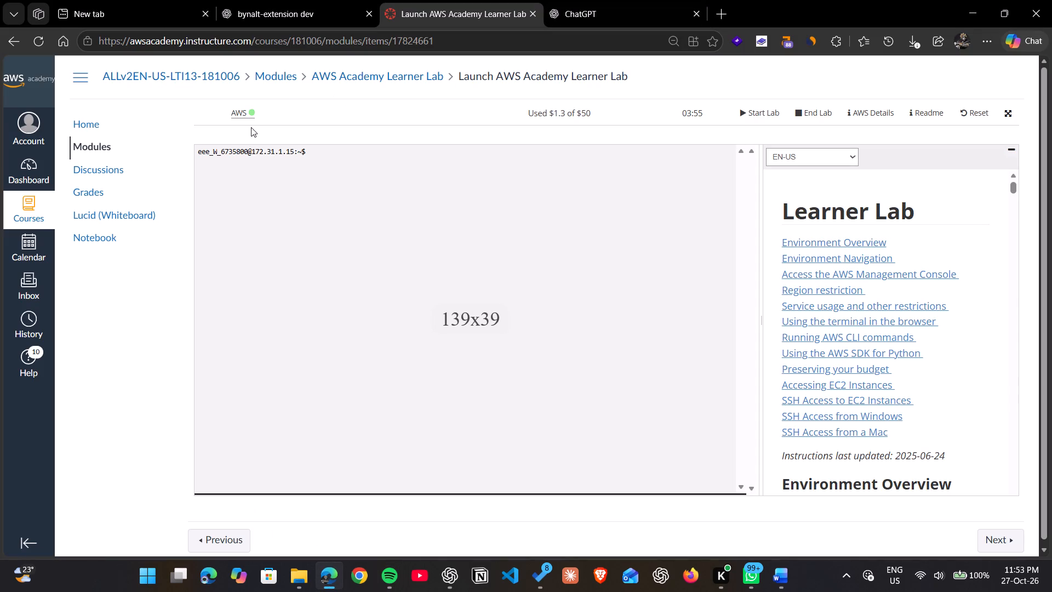
{"action": "left_click", "coordinate": [247, 115]}
{"action": "left_click", "coordinate": [630, 0]}
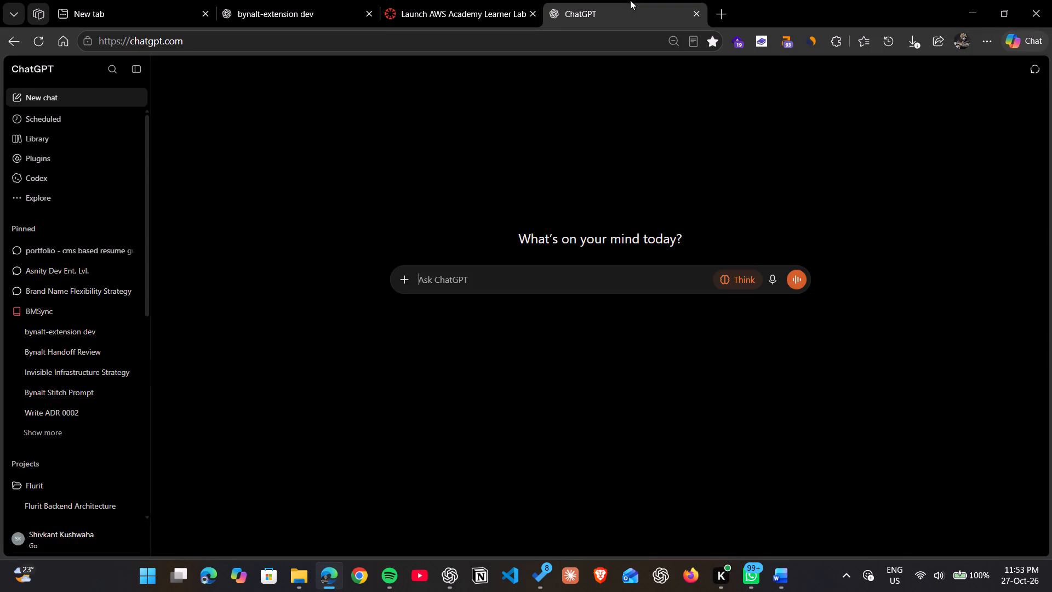
{"action": "left_click", "coordinate": [777, 580]}
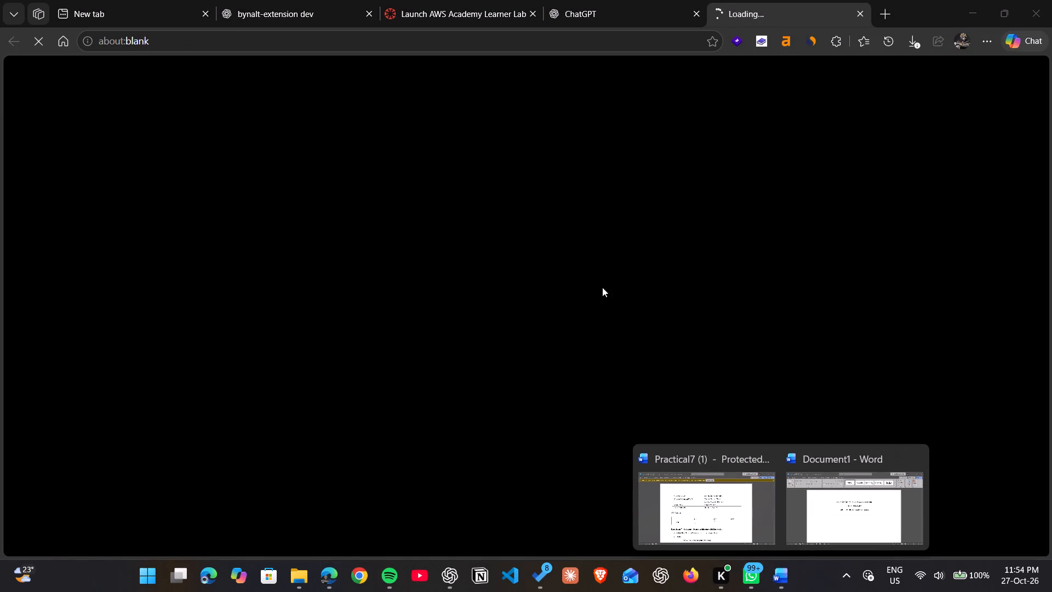
{"action": "left_click", "coordinate": [694, 485]}
{"action": "scroll", "coordinate": [504, 207], "scroll_direction": "down", "scroll_amount": 1}
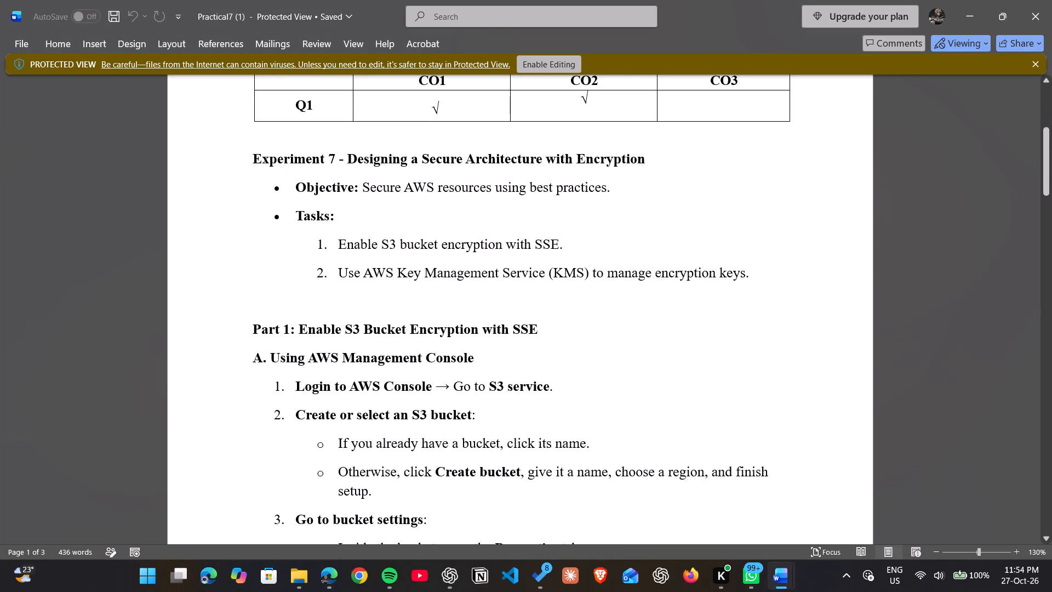
{"action": "left_click_drag", "start_coordinate": [256, 162], "coordinate": [380, 591]}
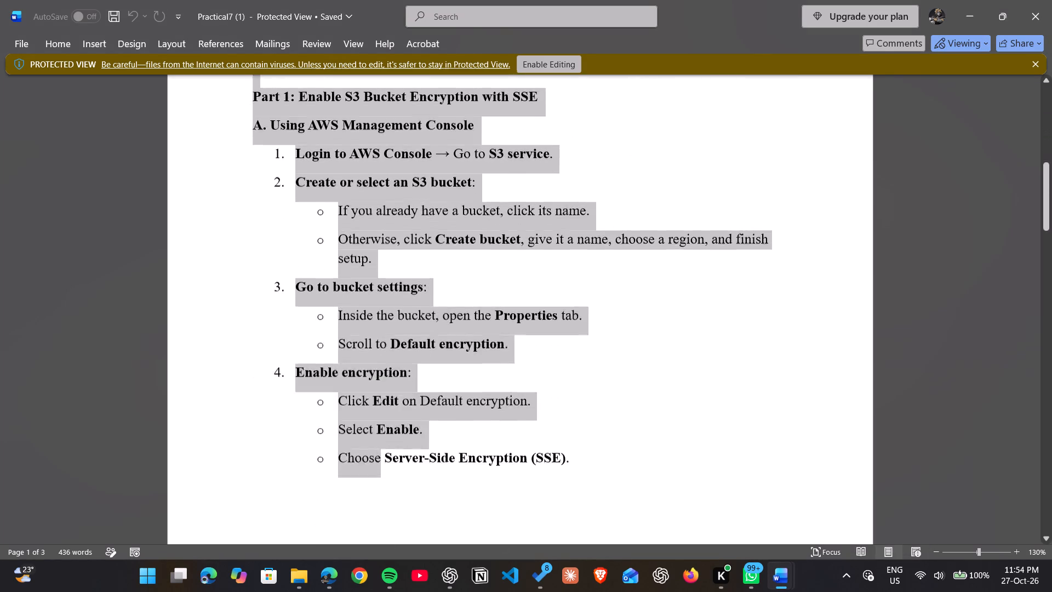
{"action": "left_click_drag", "start_coordinate": [380, 591], "coordinate": [377, 554]}
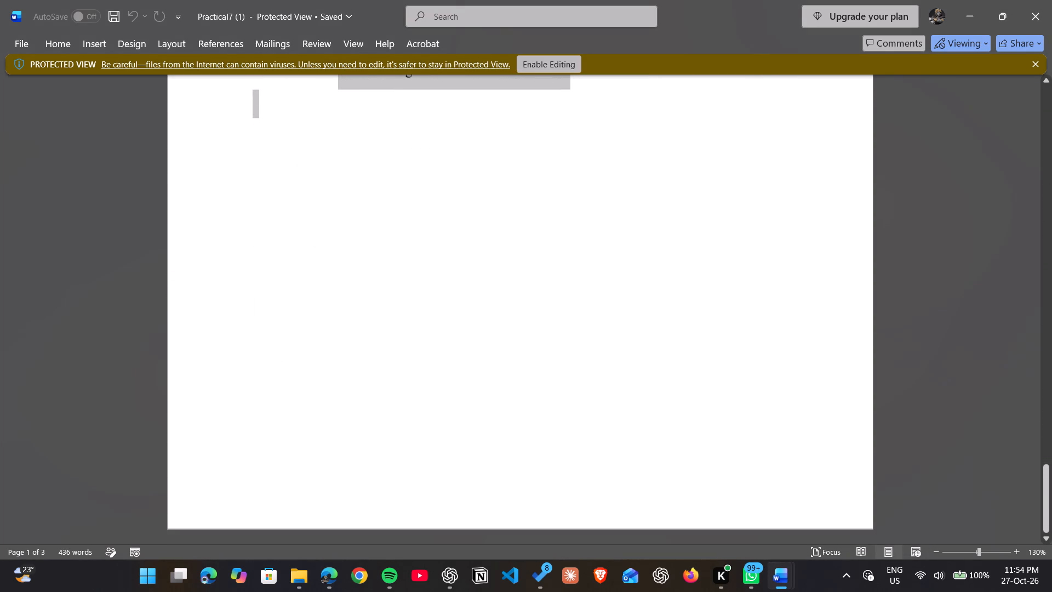
{"action": "left_click_drag", "start_coordinate": [377, 554], "coordinate": [559, 305]}
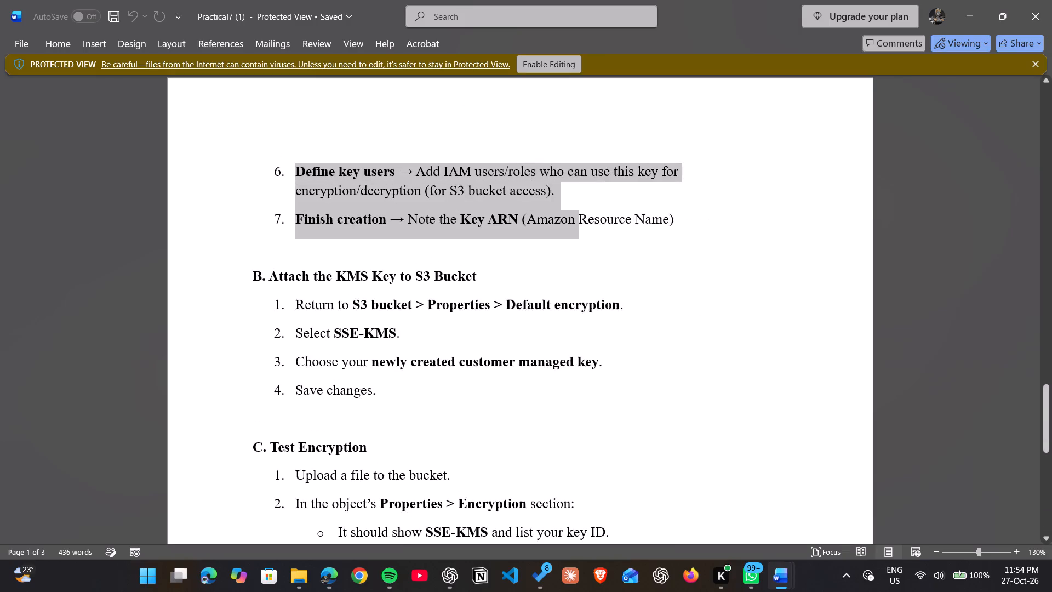
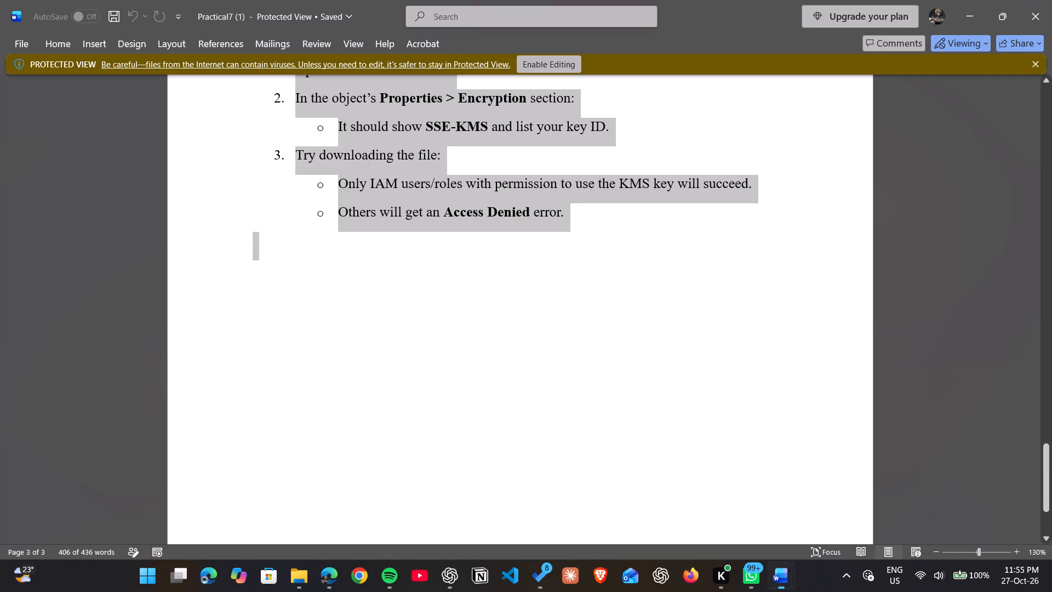
Following Part 1 of the Practical7 document, open the S3 service in the AWS console in the browser and start a new bucket.
{"action": "scroll", "coordinate": [641, 297], "scroll_direction": "up", "scroll_amount": 2}
{"action": "left_click", "coordinate": [641, 297]}
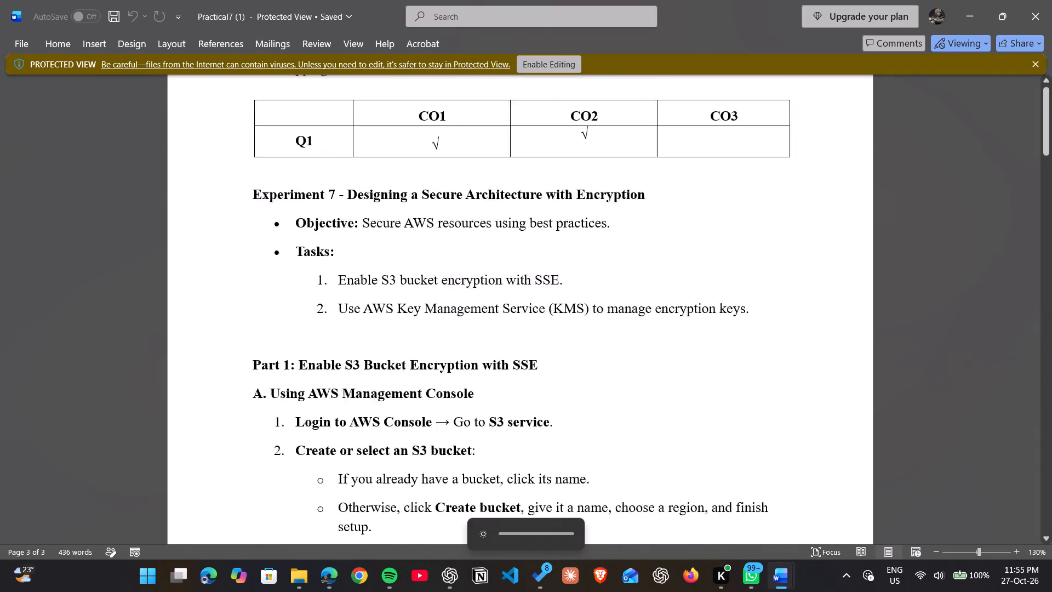
{"action": "scroll", "coordinate": [552, 344], "scroll_direction": "down", "scroll_amount": 2}
{"action": "scroll", "coordinate": [552, 344], "scroll_direction": "up", "scroll_amount": 1}
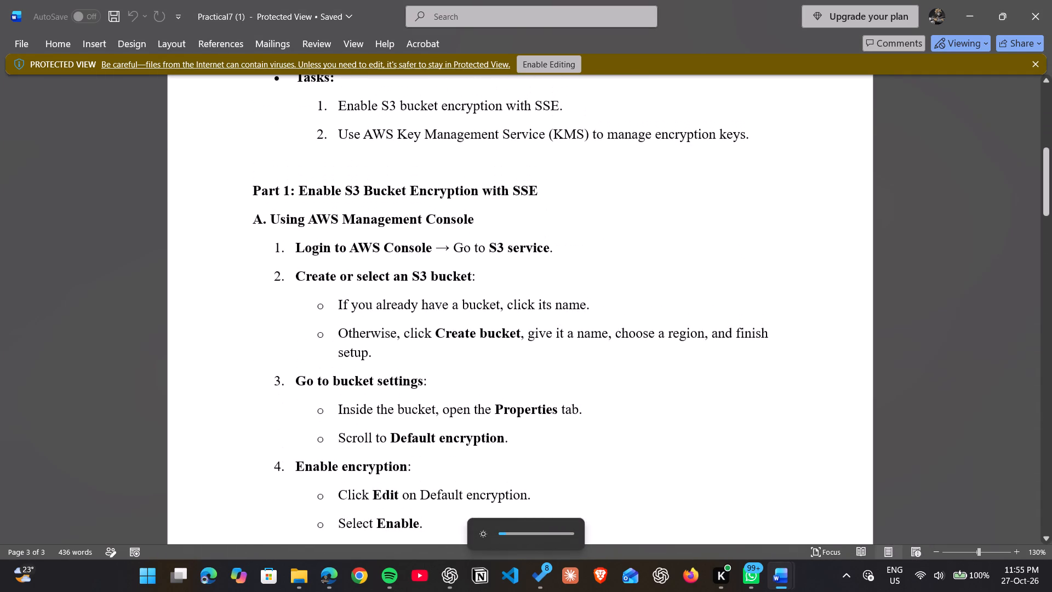
{"action": "scroll", "coordinate": [461, 240], "scroll_direction": "down", "scroll_amount": 1}
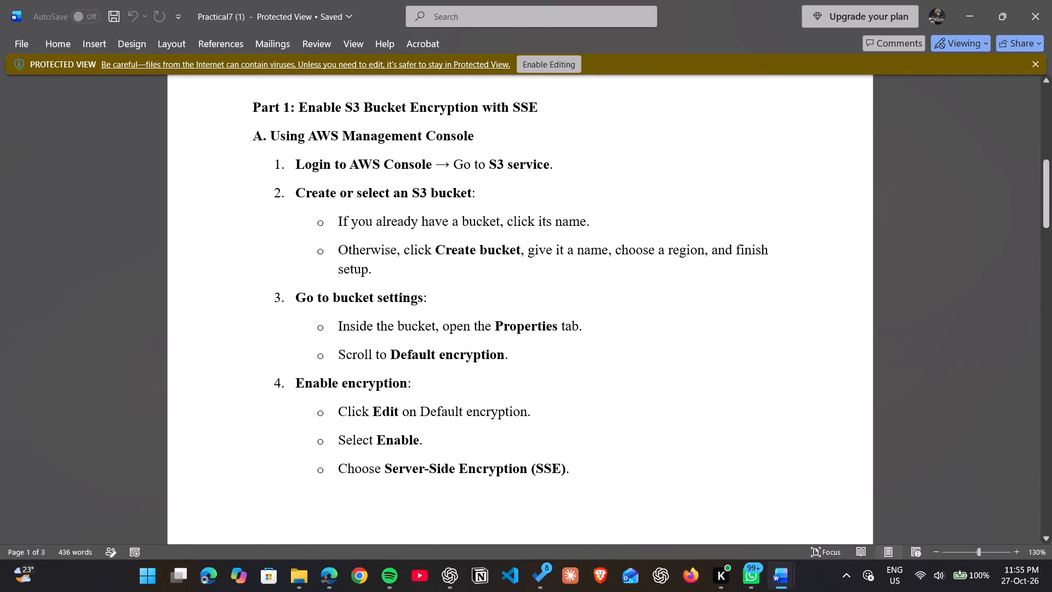
{"action": "left_click", "coordinate": [334, 570]}
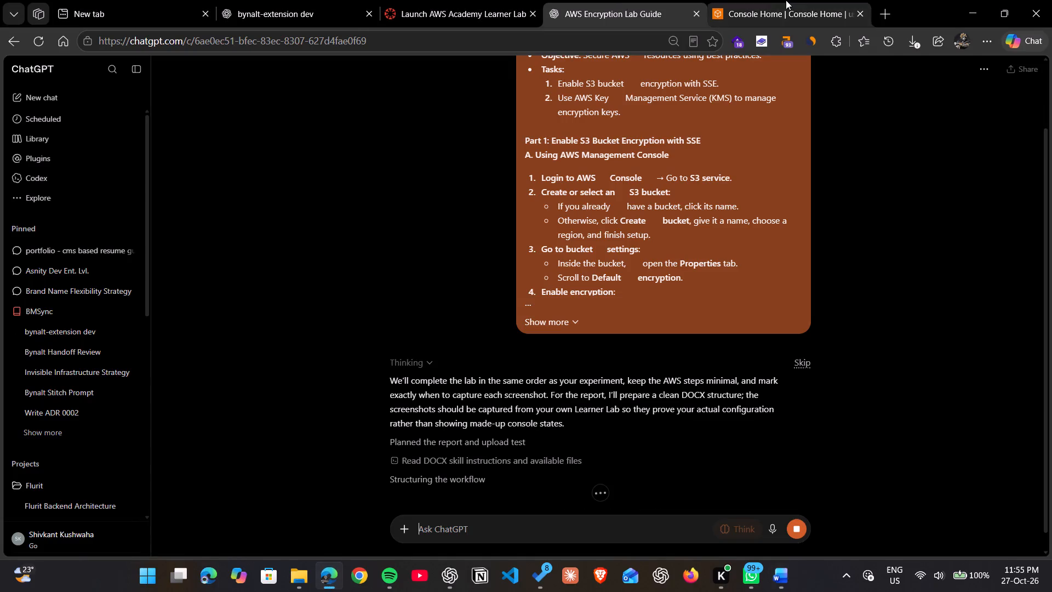
{"action": "left_click", "coordinate": [788, 1]}
{"action": "left_click", "coordinate": [207, 177]}
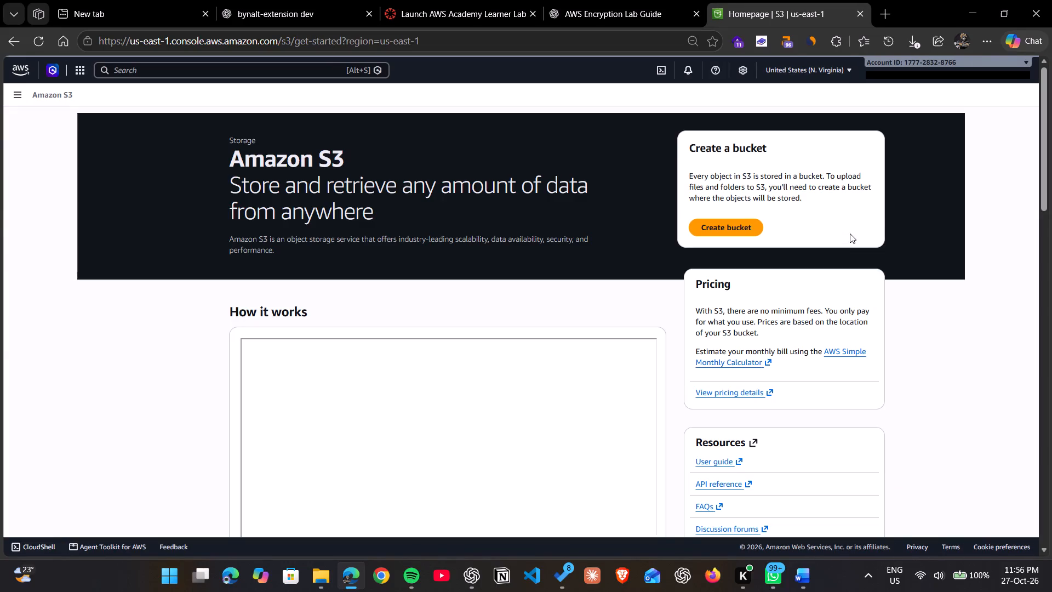
{"action": "scroll", "coordinate": [876, 297], "scroll_direction": "down", "scroll_amount": 7}
{"action": "scroll", "coordinate": [876, 297], "scroll_direction": "up", "scroll_amount": 4}
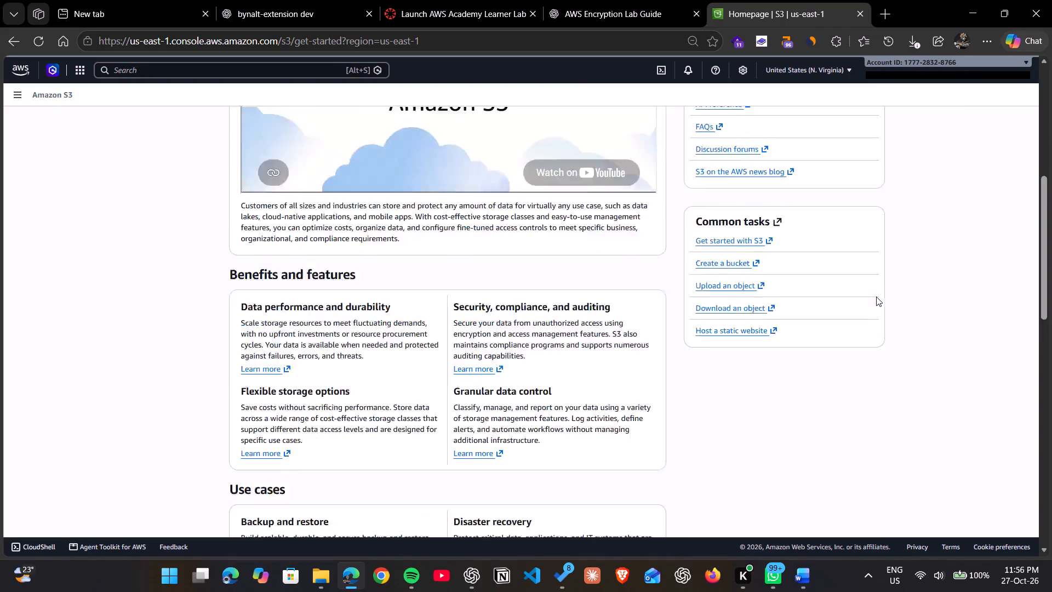
{"action": "scroll", "coordinate": [876, 297], "scroll_direction": "up", "scroll_amount": 8}
{"action": "left_click", "coordinate": [747, 230]}
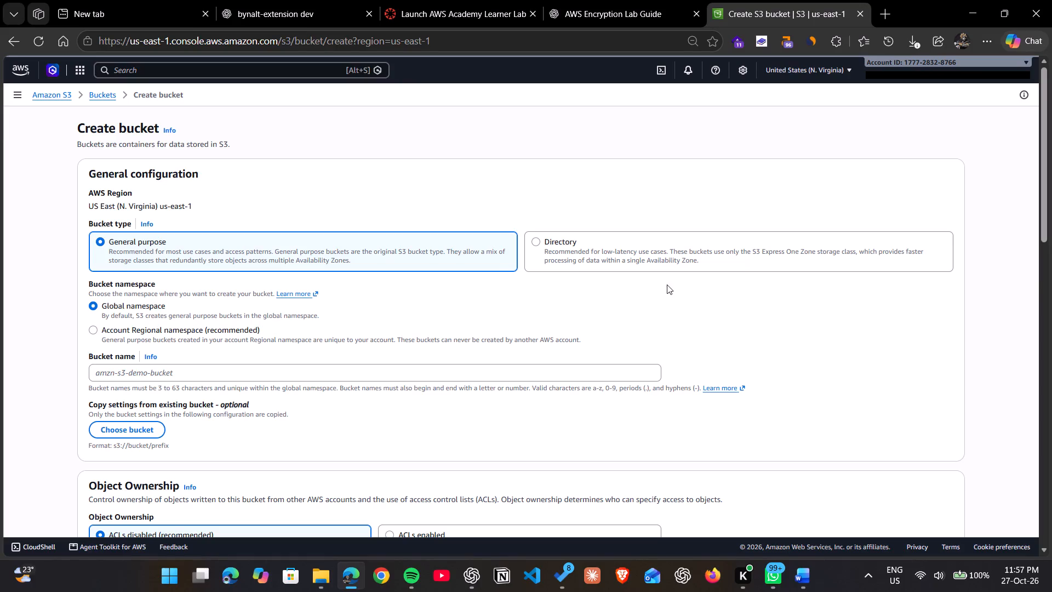
Keep the bucket type as General purpose and name the bucket aws-lab7-shivkant.
{"action": "left_click", "coordinate": [653, 235]}
{"action": "left_click", "coordinate": [387, 243]}
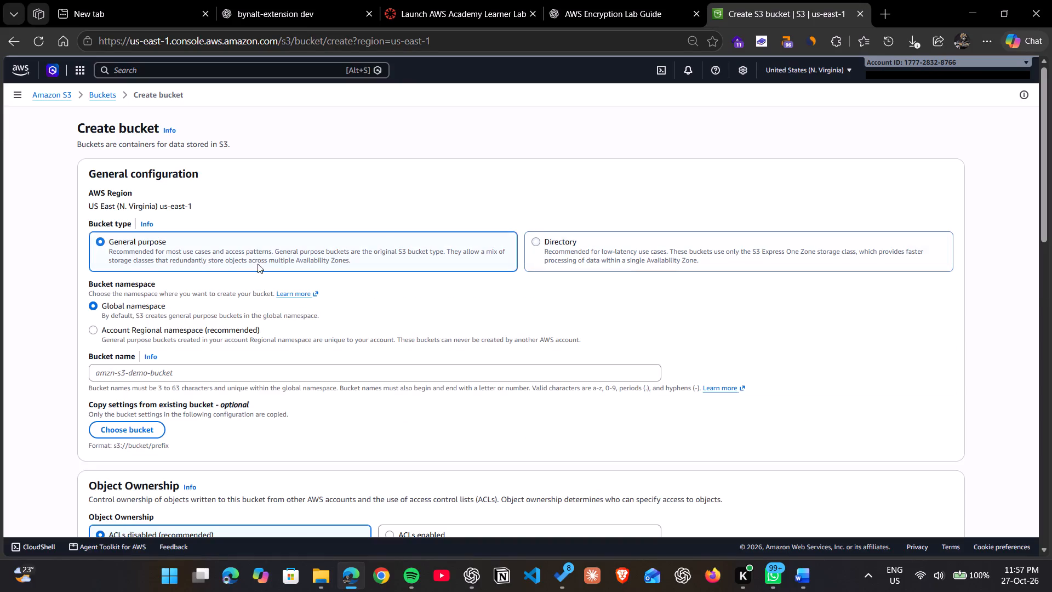
{"action": "scroll", "coordinate": [110, 330], "scroll_direction": "down", "scroll_amount": 2}
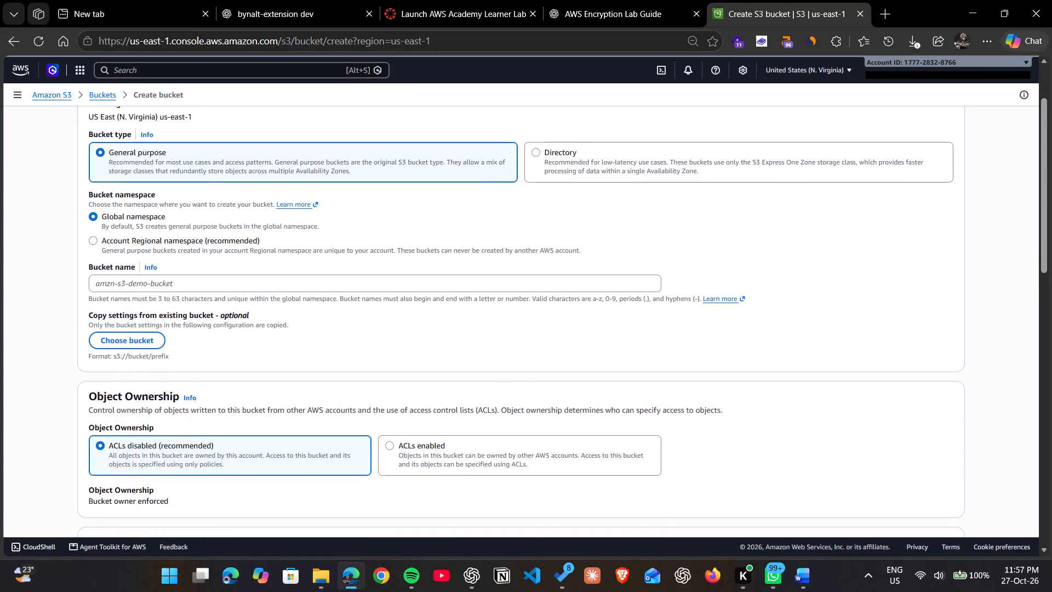
{"action": "left_click", "coordinate": [147, 288]}
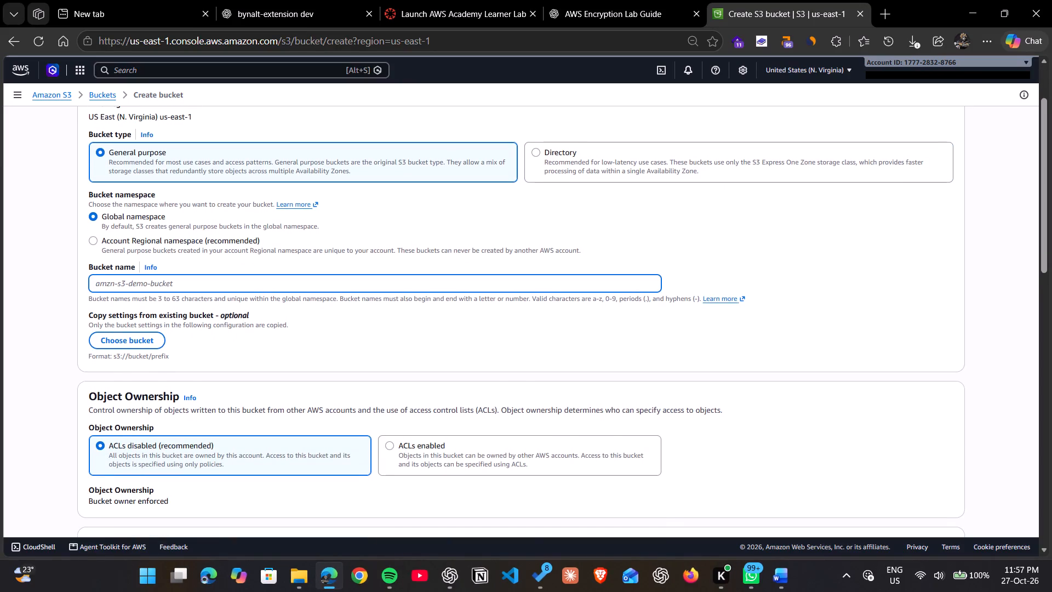
{"action": "type", "text": "aws-lab"}
{"action": "key", "text": "7"}
{"action": "type", "text": "-shik"}
{"action": "key", "text": "BackSpace"}
{"action": "type", "text": "vkant"}
{"action": "scroll", "coordinate": [148, 276], "scroll_direction": "down", "scroll_amount": 2}
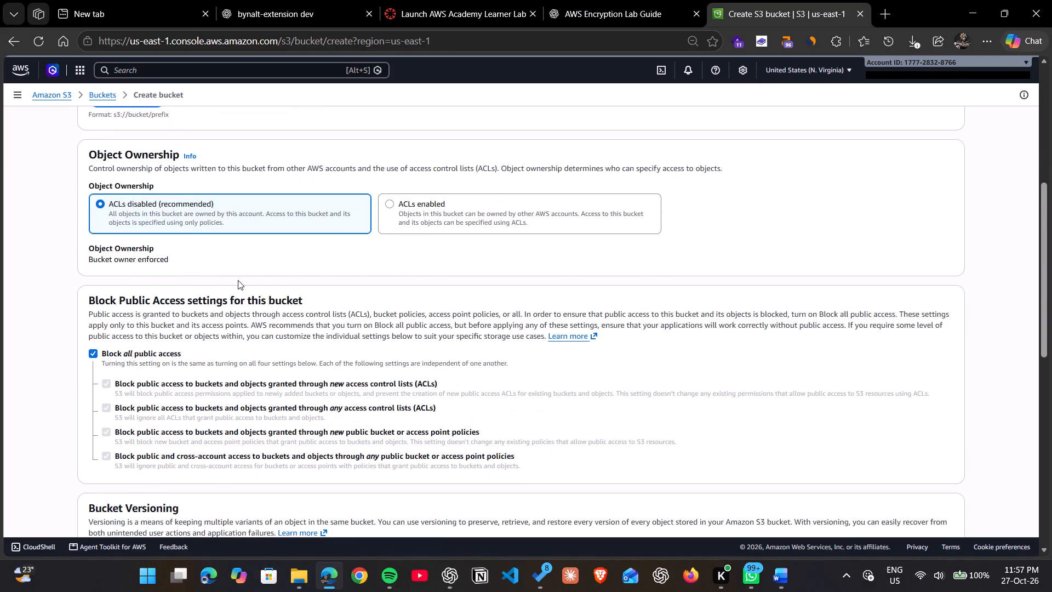
{"action": "scroll", "coordinate": [238, 280], "scroll_direction": "down", "scroll_amount": 1}
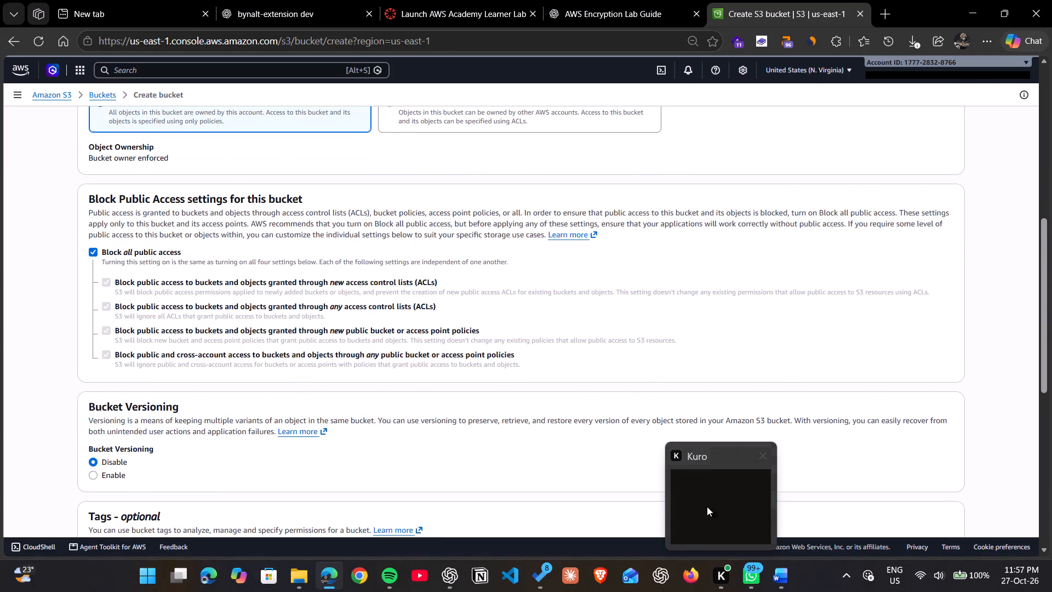
{"action": "left_click", "coordinate": [782, 576]}
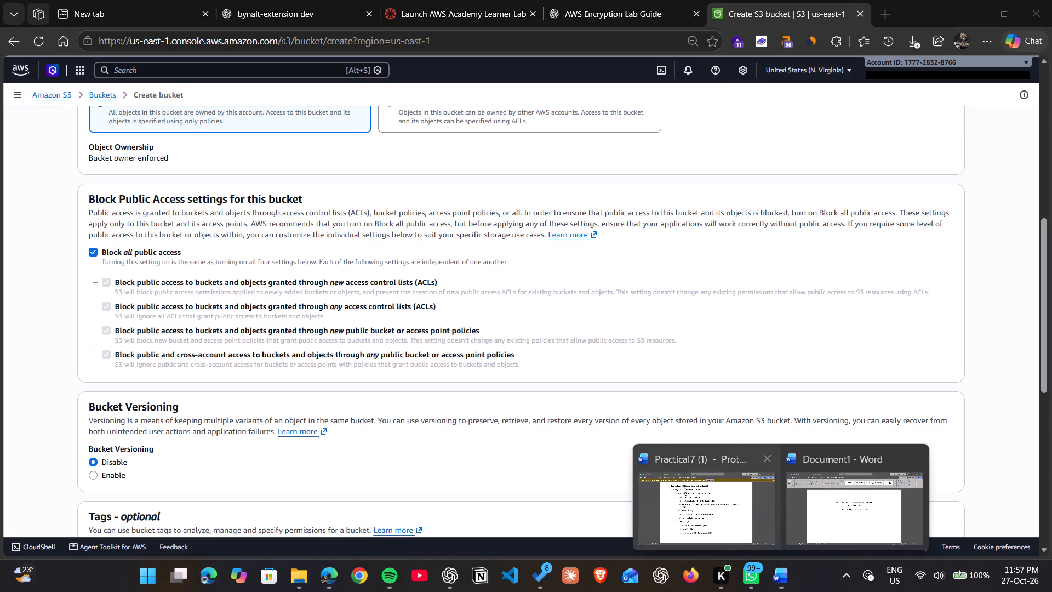
{"action": "left_click", "coordinate": [682, 485]}
{"action": "scroll", "coordinate": [655, 285], "scroll_direction": "up", "scroll_amount": 1}
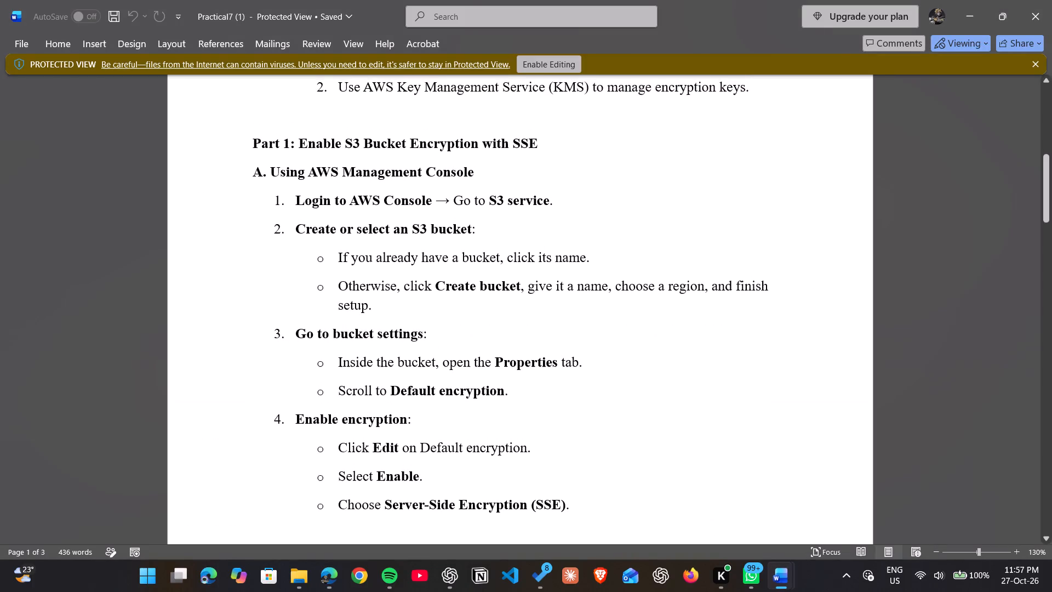
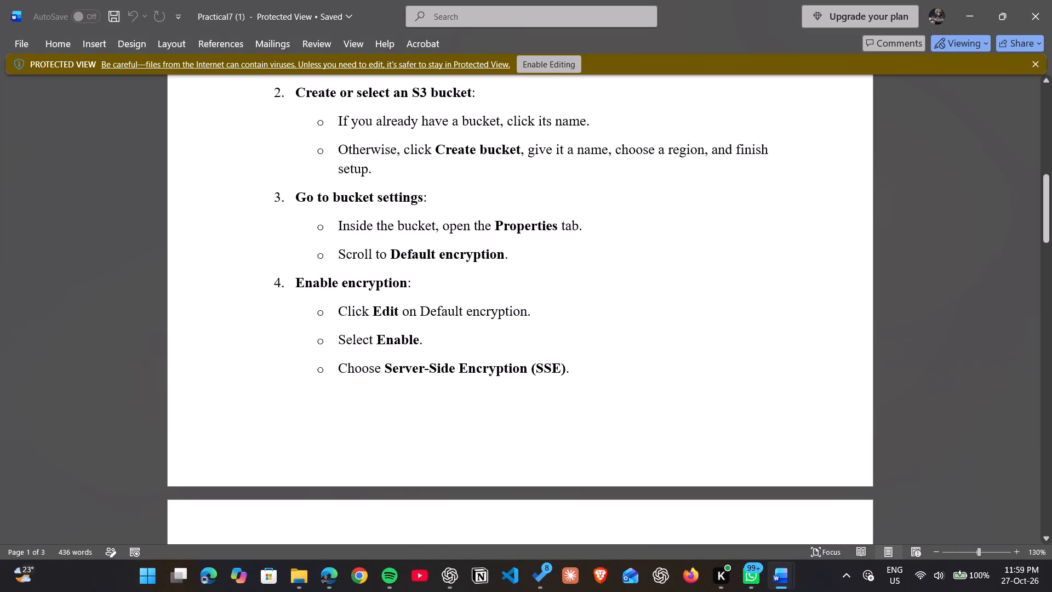
{"action": "scroll", "coordinate": [700, 309], "scroll_direction": "down", "scroll_amount": 1}
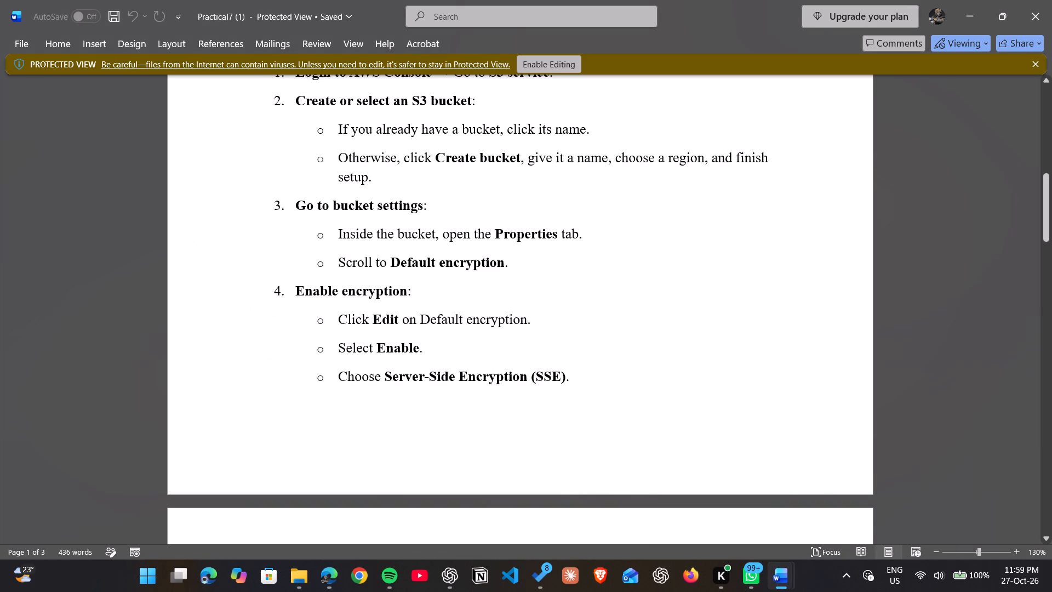
{"action": "key", "text": "alt+Tab"}
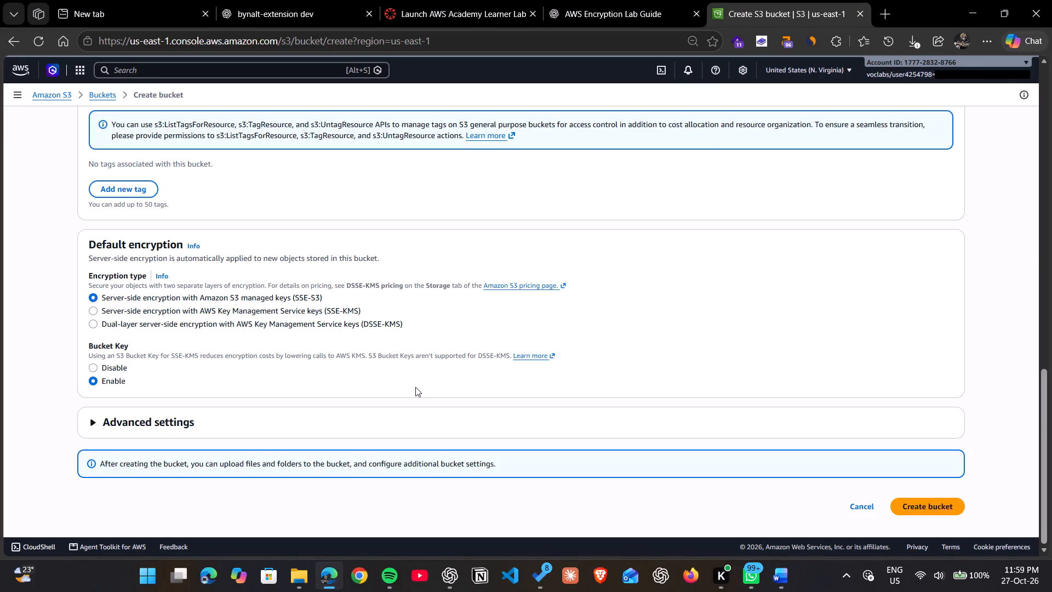
{"action": "key", "text": "alt+Tab"}
{"action": "scroll", "coordinate": [395, 462], "scroll_direction": "down", "scroll_amount": 3}
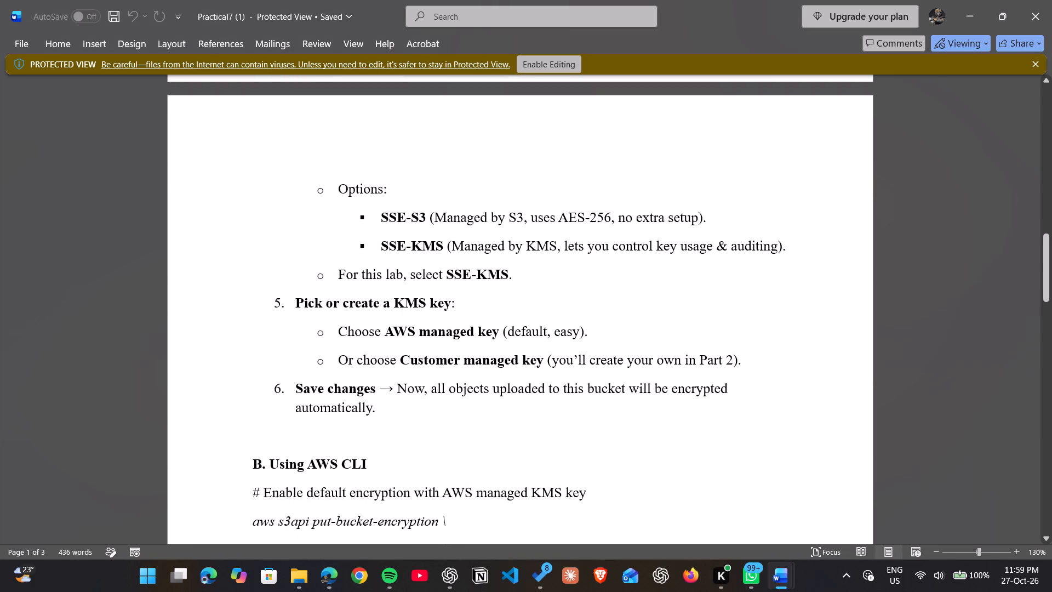
{"action": "key", "text": "alt+Tab"}
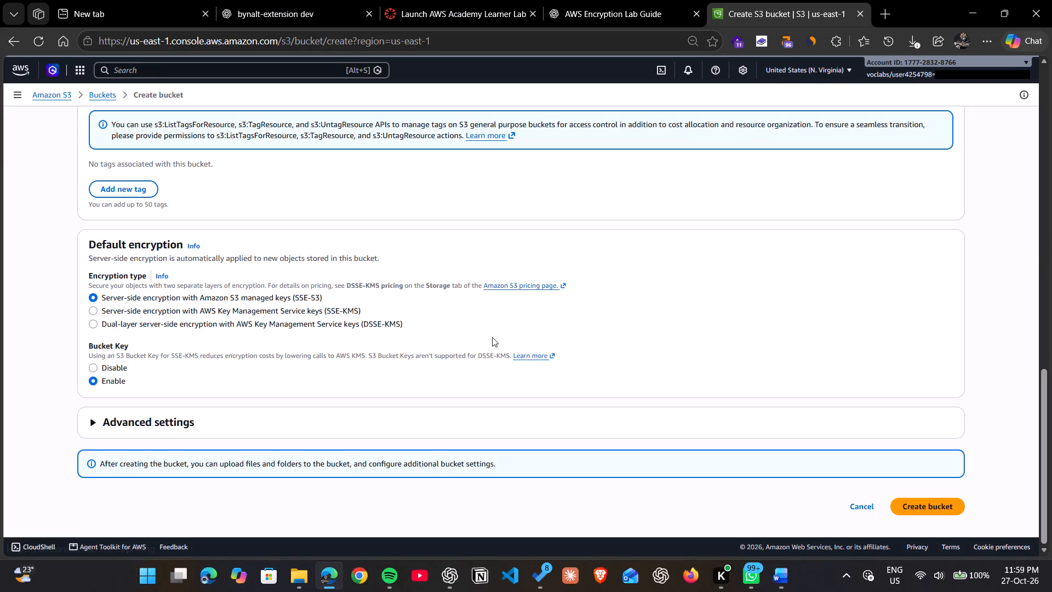
{"action": "key", "text": "alt+Tab"}
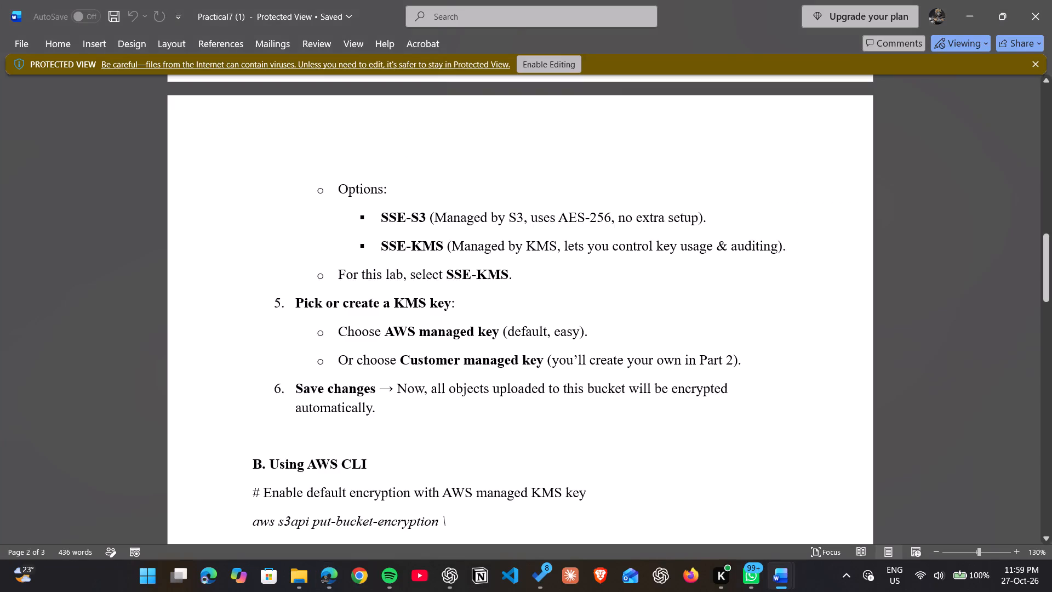
{"action": "left_click_drag", "start_coordinate": [487, 251], "coordinate": [665, 240]}
{"action": "left_click", "coordinate": [569, 443]}
Read the AWS CLI encryption commands and the Part 2 instructions for creating a customer managed KMS key in the Practical7 document.
{"action": "scroll", "coordinate": [585, 366], "scroll_direction": "down", "scroll_amount": 1}
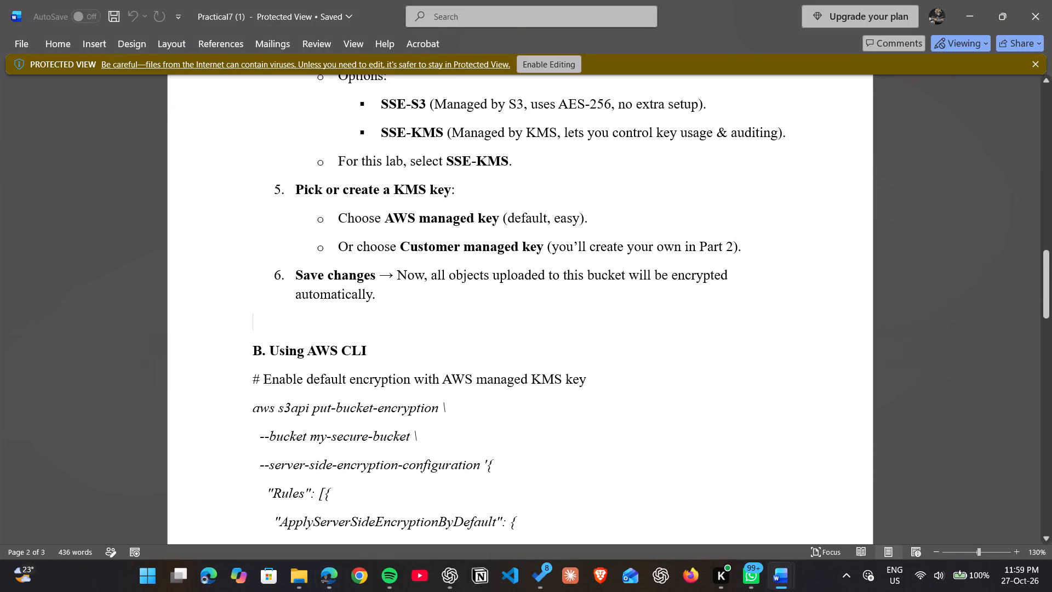
{"action": "key", "text": "alt+Tab"}
{"action": "key", "text": "alt+Tab"}
{"action": "scroll", "coordinate": [373, 309], "scroll_direction": "down", "scroll_amount": 1}
{"action": "key", "text": "alt+Tab"}
{"action": "key", "text": "alt+Tab"}
{"action": "scroll", "coordinate": [373, 309], "scroll_direction": "down", "scroll_amount": 4}
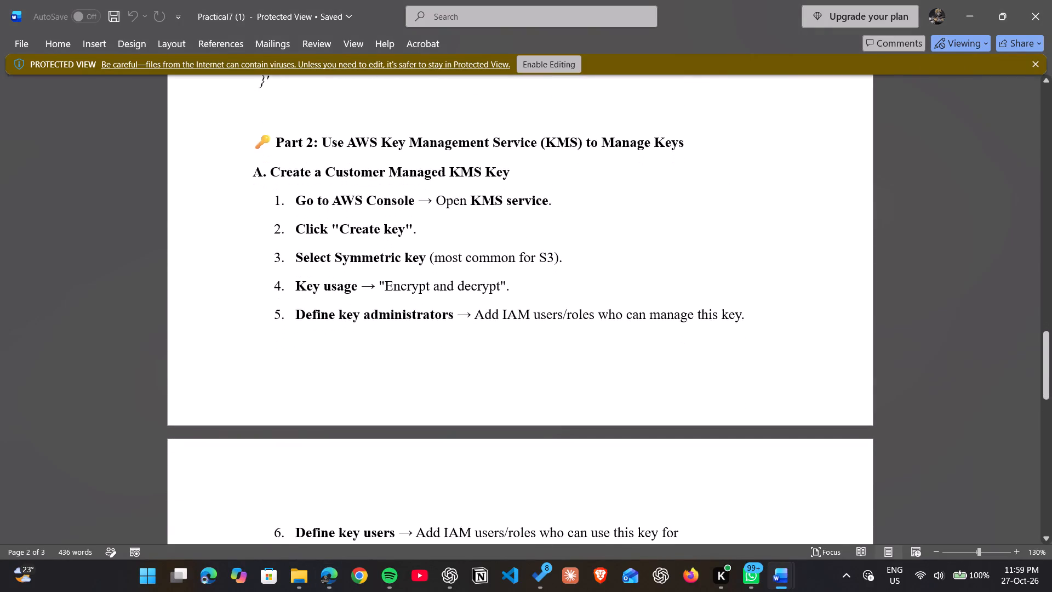
{"action": "scroll", "coordinate": [348, 261], "scroll_direction": "up", "scroll_amount": 1}
{"action": "scroll", "coordinate": [348, 261], "scroll_direction": "down", "scroll_amount": 1}
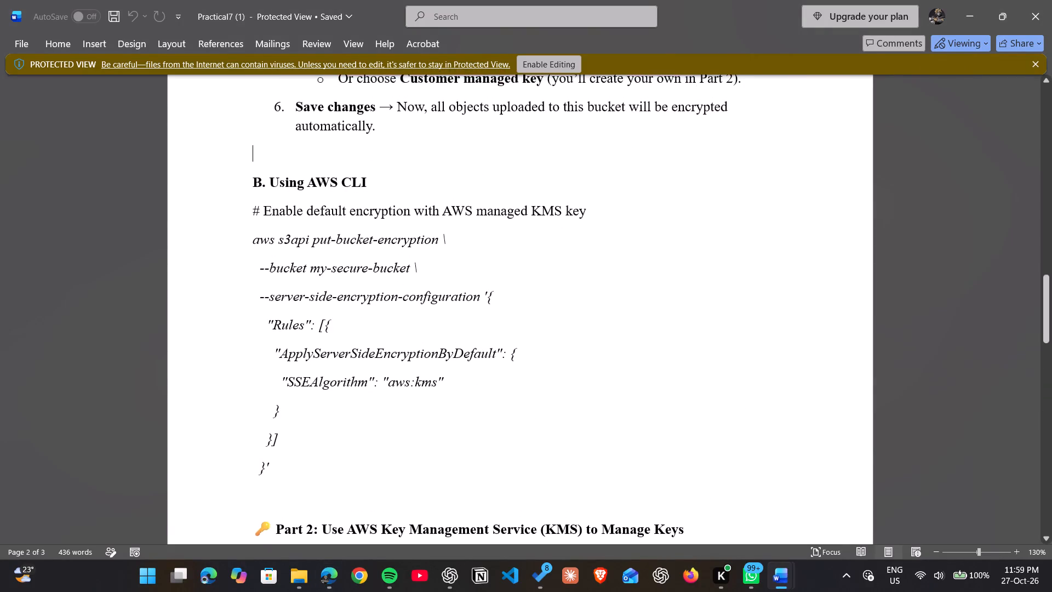
{"action": "scroll", "coordinate": [348, 261], "scroll_direction": "down", "scroll_amount": 1}
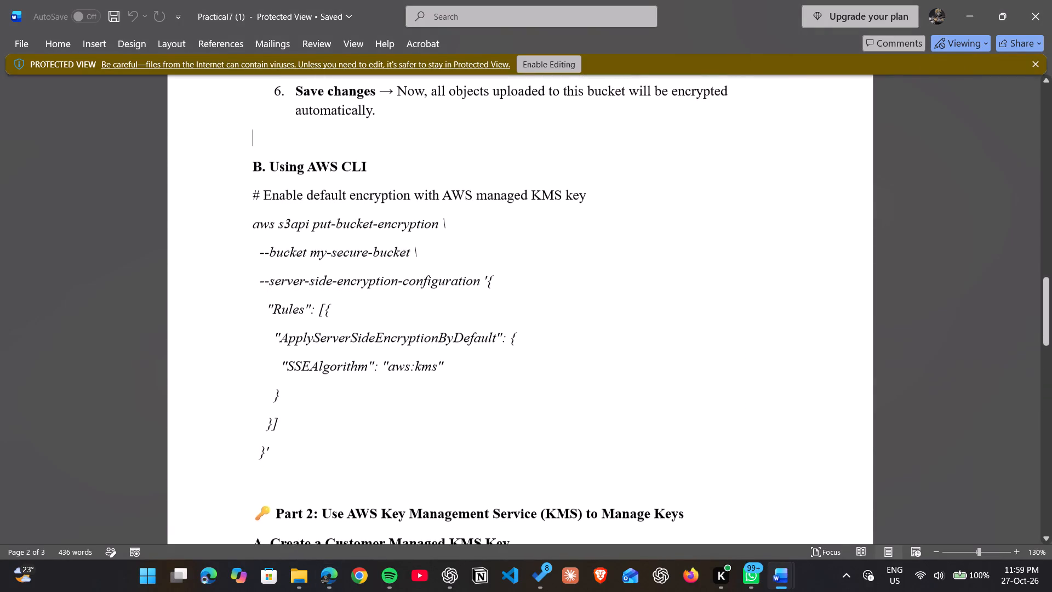
{"action": "scroll", "coordinate": [348, 261], "scroll_direction": "down", "scroll_amount": 3}
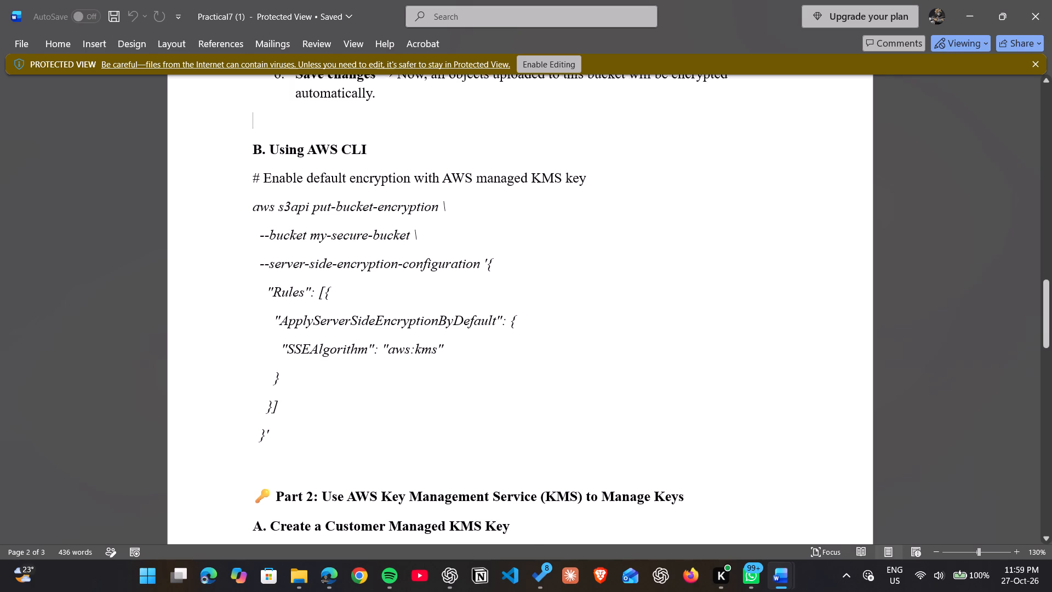
{"action": "scroll", "coordinate": [348, 261], "scroll_direction": "down", "scroll_amount": 1}
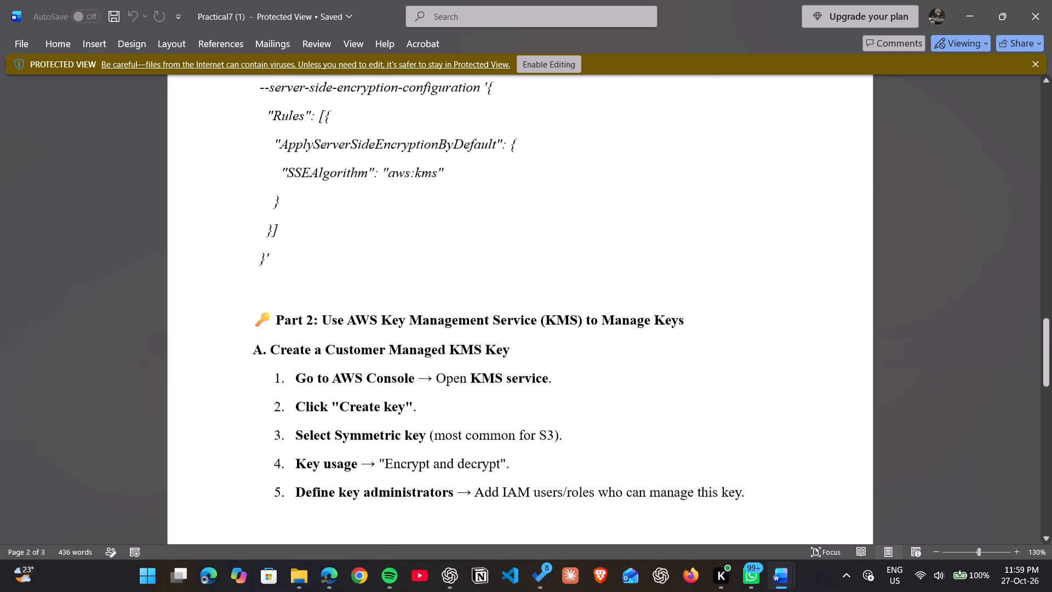
{"action": "scroll", "coordinate": [348, 261], "scroll_direction": "down", "scroll_amount": 1}
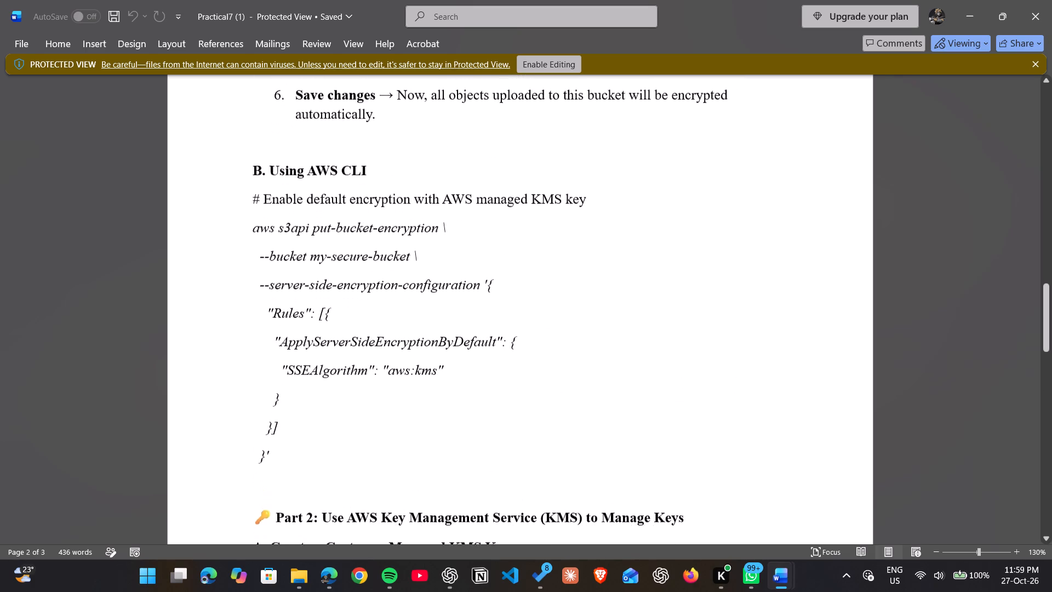
{"action": "scroll", "coordinate": [348, 261], "scroll_direction": "down", "scroll_amount": 1}
{"action": "left_click_drag", "start_coordinate": [343, 252], "coordinate": [427, 247]}
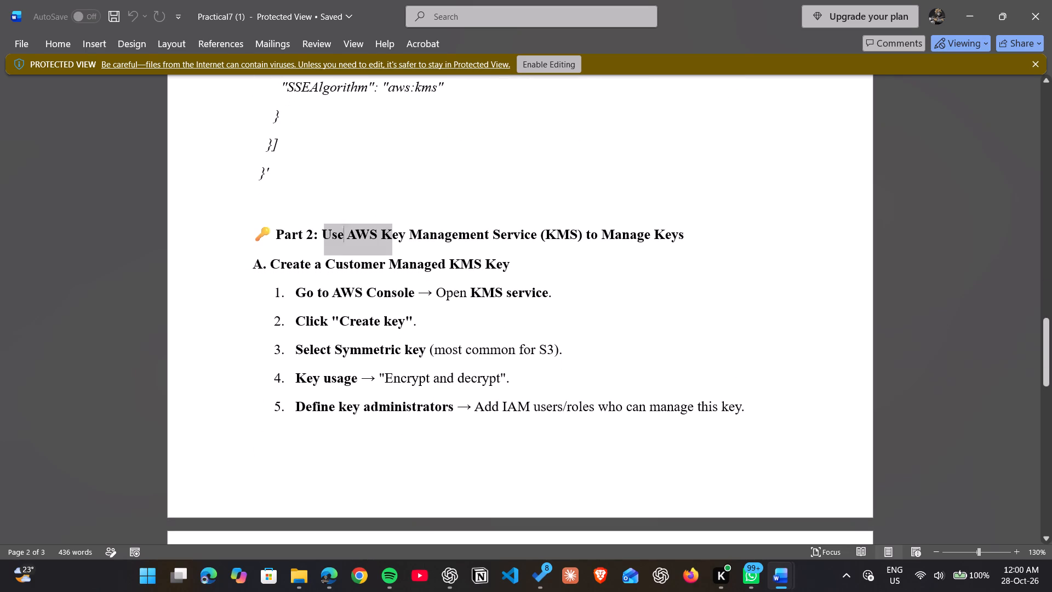
{"action": "left_click_drag", "start_coordinate": [427, 247], "coordinate": [436, 247]}
{"action": "left_click", "coordinate": [381, 373]}
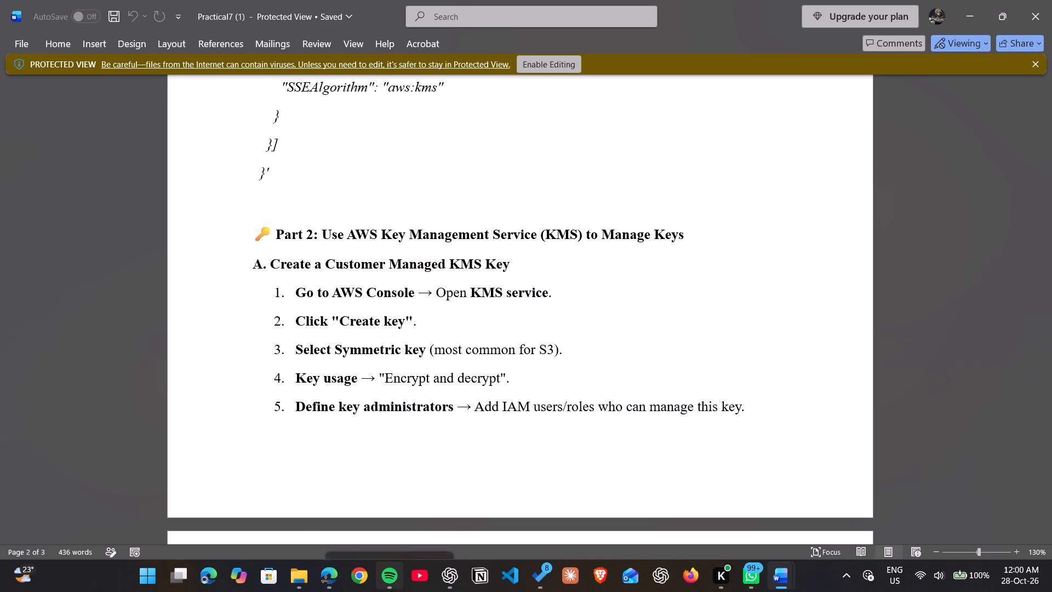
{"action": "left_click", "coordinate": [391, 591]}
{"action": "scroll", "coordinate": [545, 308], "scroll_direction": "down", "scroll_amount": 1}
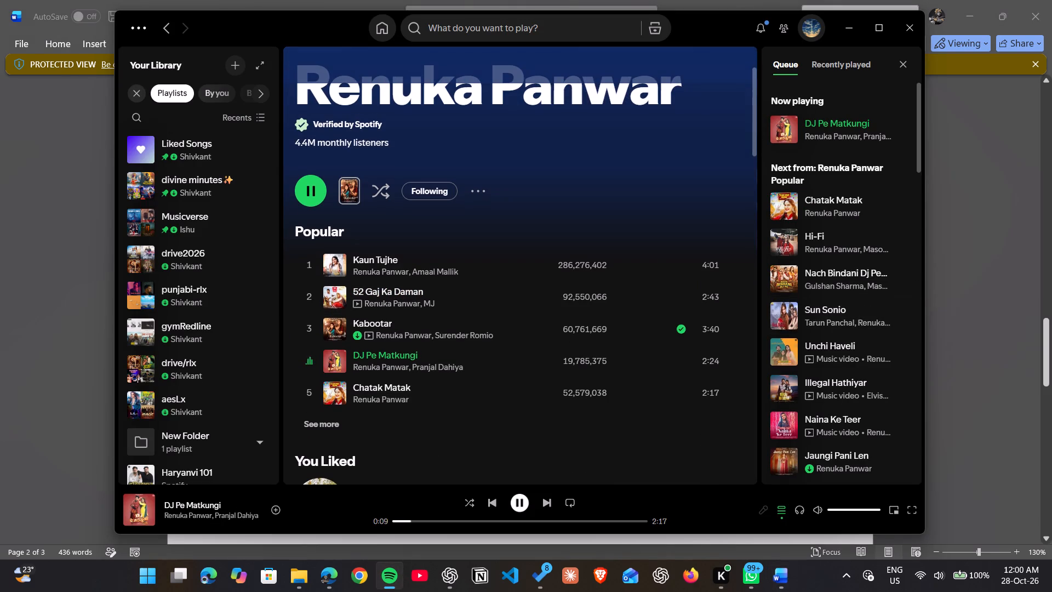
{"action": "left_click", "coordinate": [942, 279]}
Reread the AWS CLI section and the start of Part 2 in the Practical7 Word document.
{"action": "scroll", "coordinate": [779, 290], "scroll_direction": "right", "scroll_amount": 1}
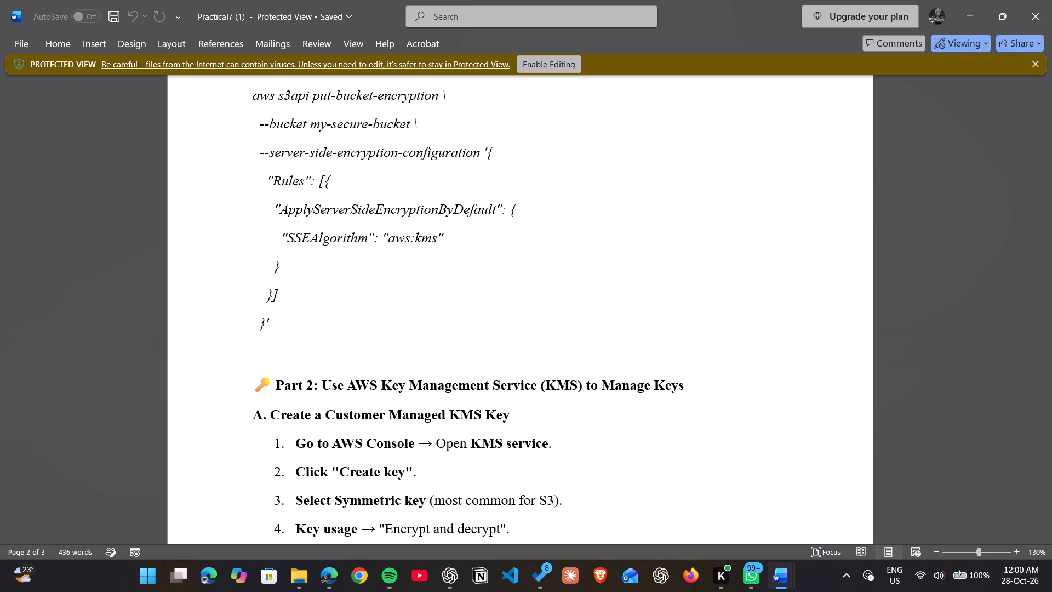
{"action": "scroll", "coordinate": [744, 352], "scroll_direction": "down", "scroll_amount": 1}
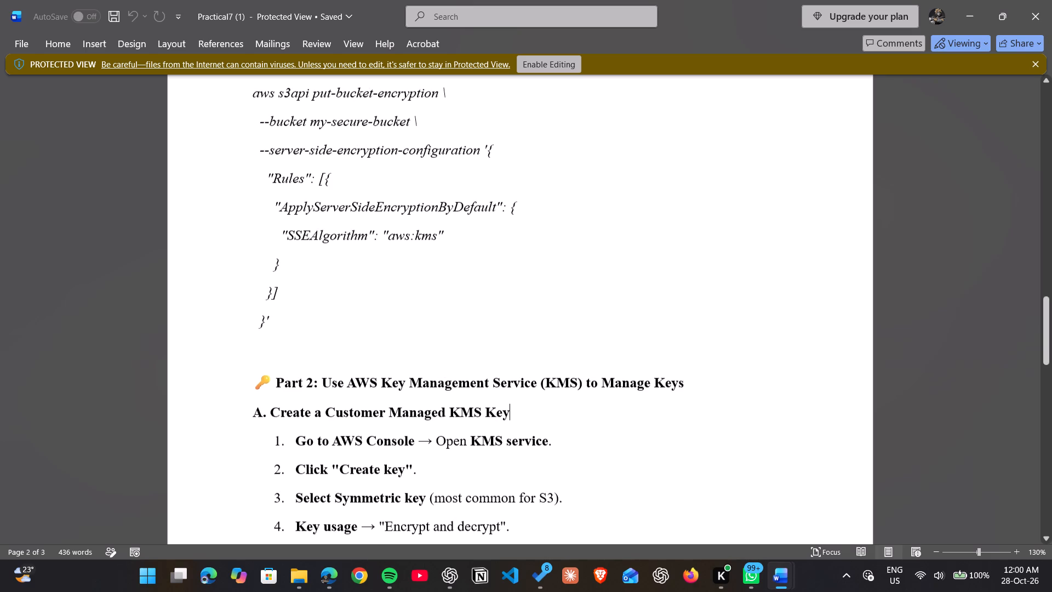
{"action": "scroll", "coordinate": [744, 352], "scroll_direction": "down", "scroll_amount": 1}
{"action": "scroll", "coordinate": [756, 265], "scroll_direction": "up", "scroll_amount": 1}
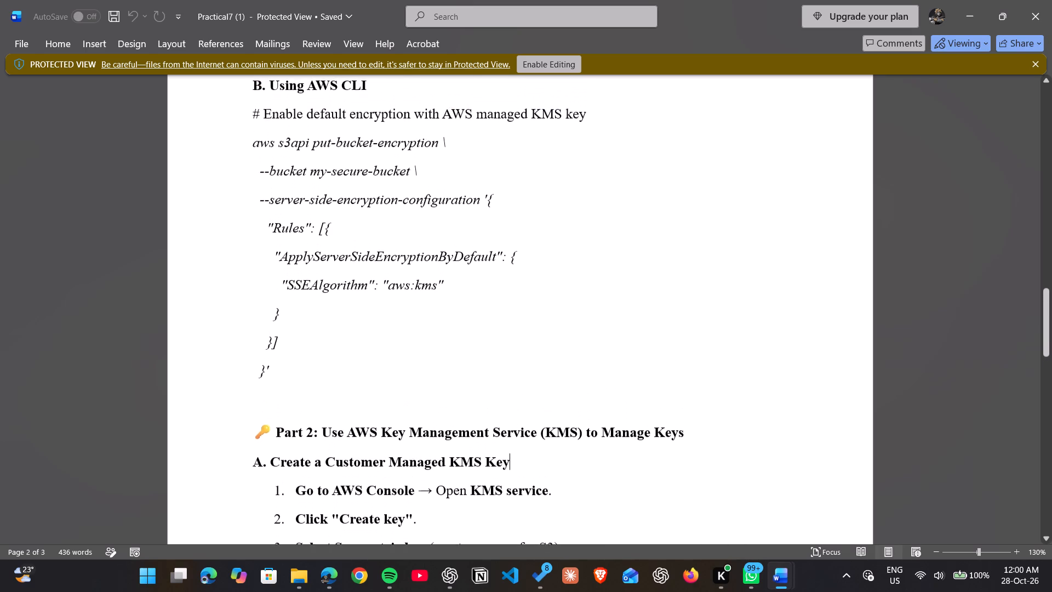
{"action": "scroll", "coordinate": [756, 265], "scroll_direction": "up", "scroll_amount": 1}
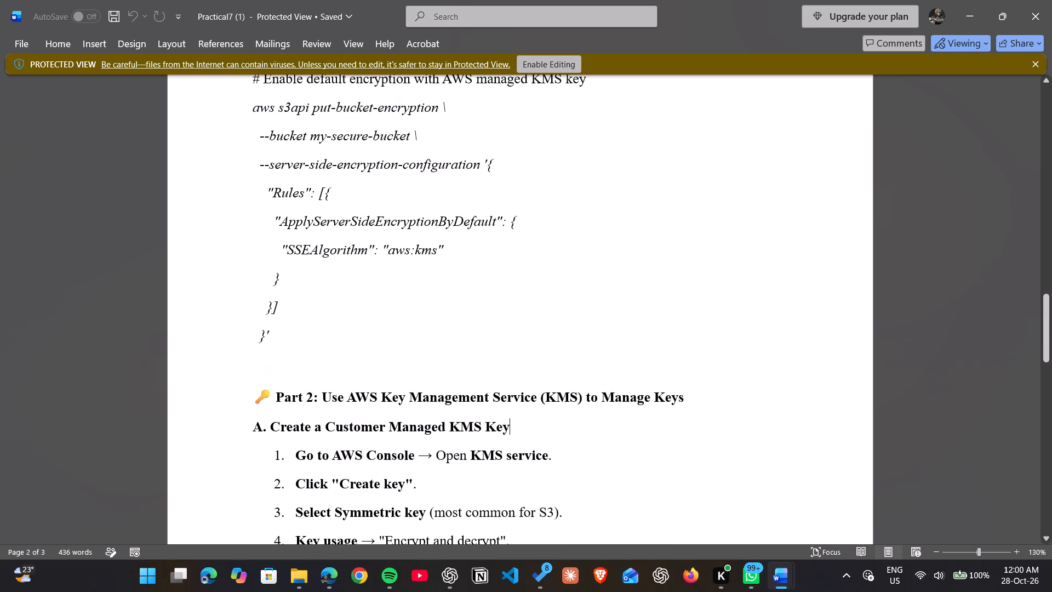
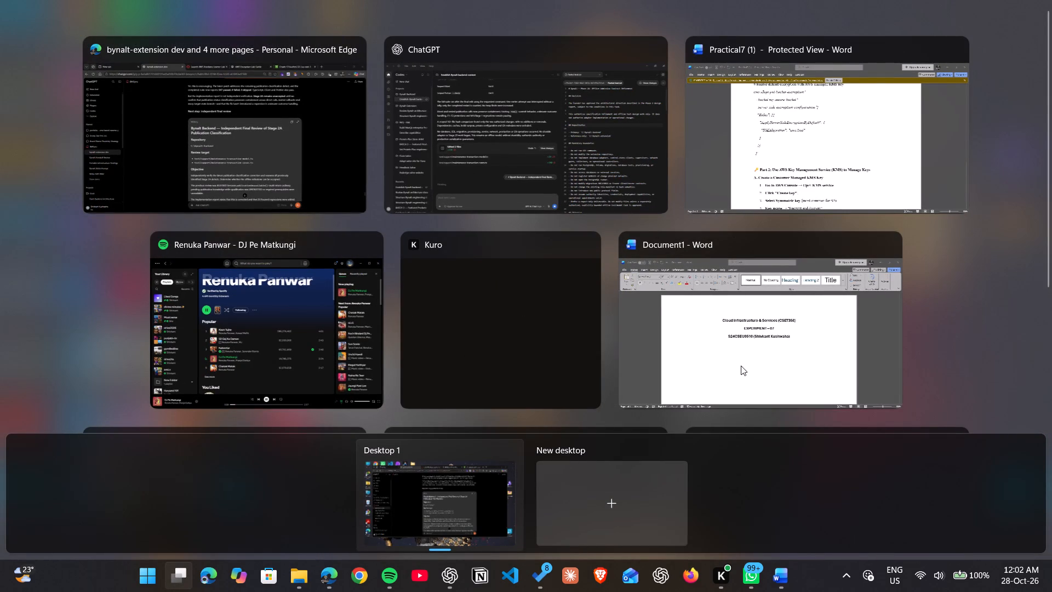
Switch to the Practical7 document in Word and read the instructions for KMS key creation, bucket attachment and encryption testing.
{"action": "left_click", "coordinate": [814, 91]}
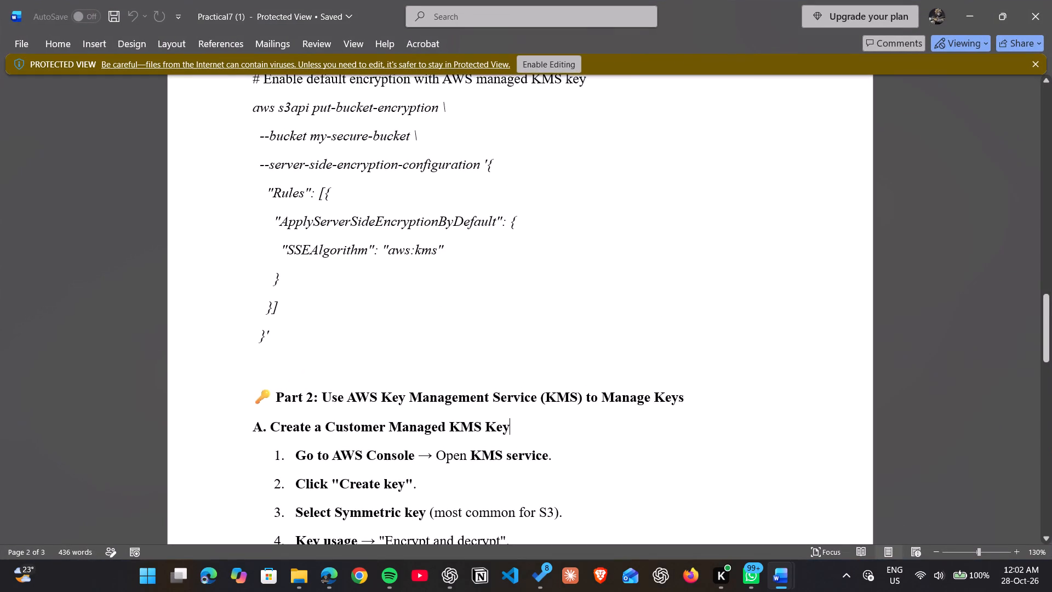
{"action": "scroll", "coordinate": [510, 317], "scroll_direction": "down", "scroll_amount": 2}
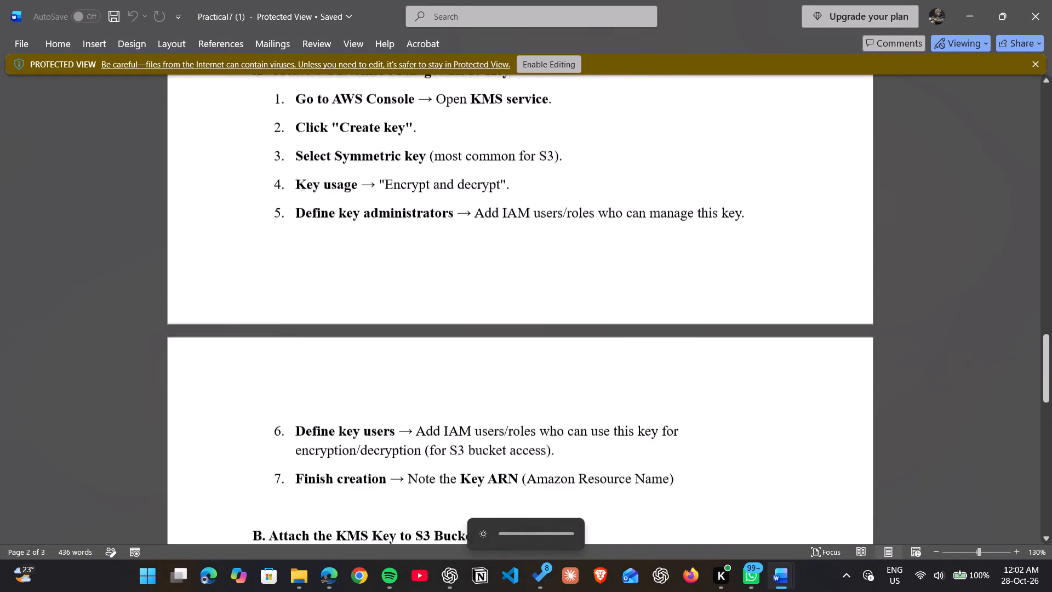
{"action": "scroll", "coordinate": [510, 317], "scroll_direction": "down", "scroll_amount": 1}
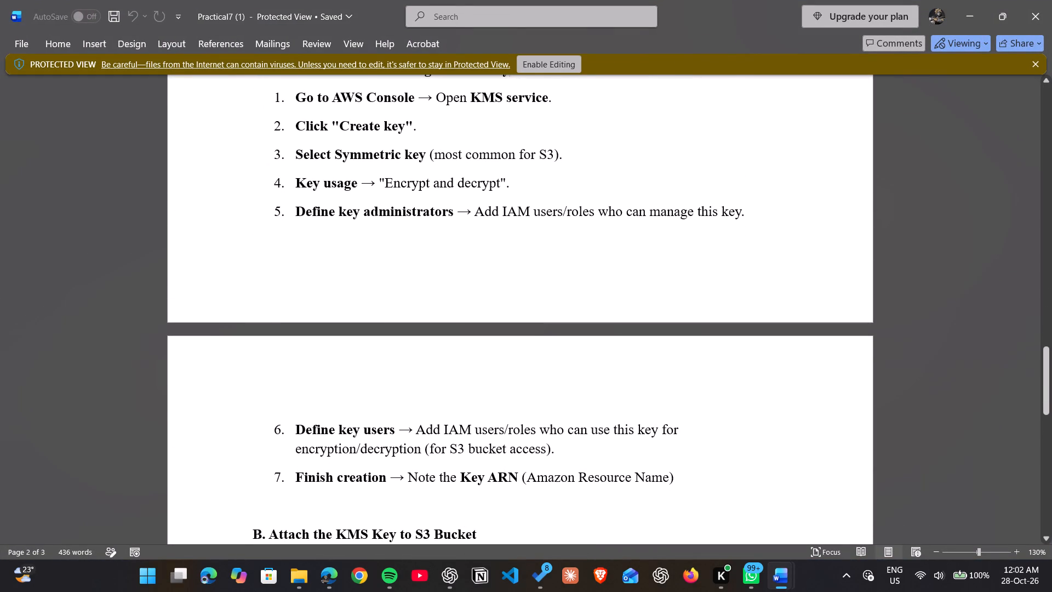
{"action": "scroll", "coordinate": [515, 306], "scroll_direction": "down", "scroll_amount": 2}
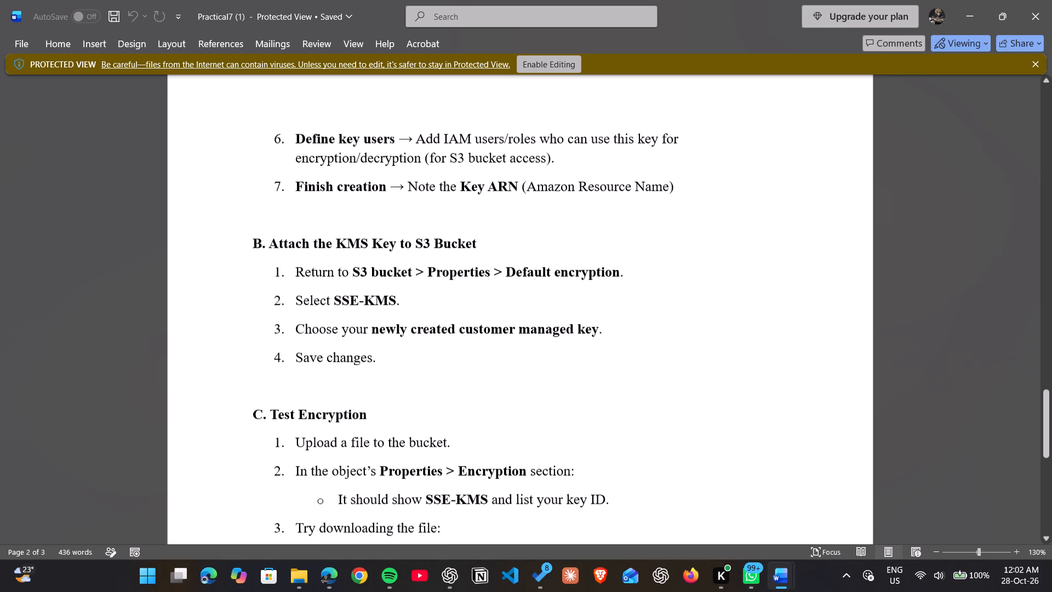
{"action": "scroll", "coordinate": [515, 306], "scroll_direction": "down", "scroll_amount": 2}
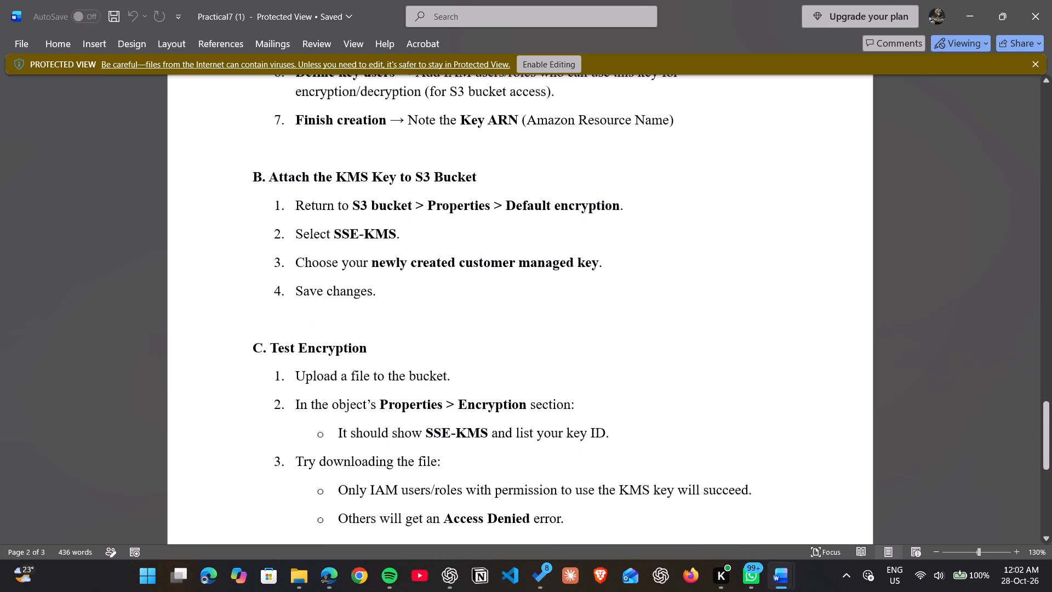
{"action": "scroll", "coordinate": [515, 306], "scroll_direction": "down", "scroll_amount": 3}
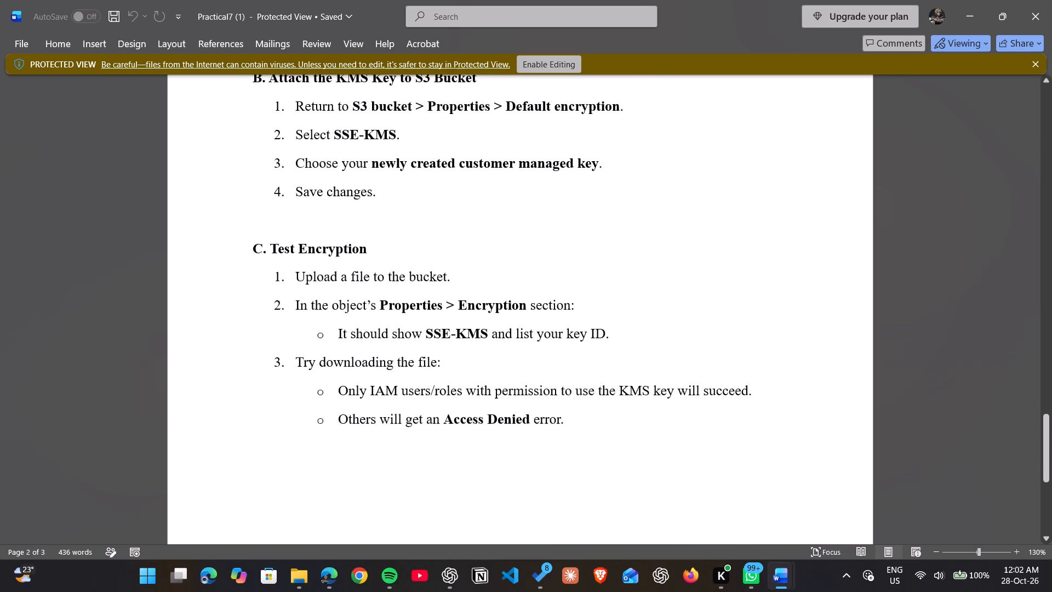
{"action": "scroll", "coordinate": [515, 306], "scroll_direction": "down", "scroll_amount": 1}
{"action": "scroll", "coordinate": [515, 306], "scroll_direction": "up", "scroll_amount": 2, "text": "ctrl"}
{"action": "scroll", "coordinate": [515, 306], "scroll_direction": "down", "scroll_amount": 2, "text": "ctrl"}
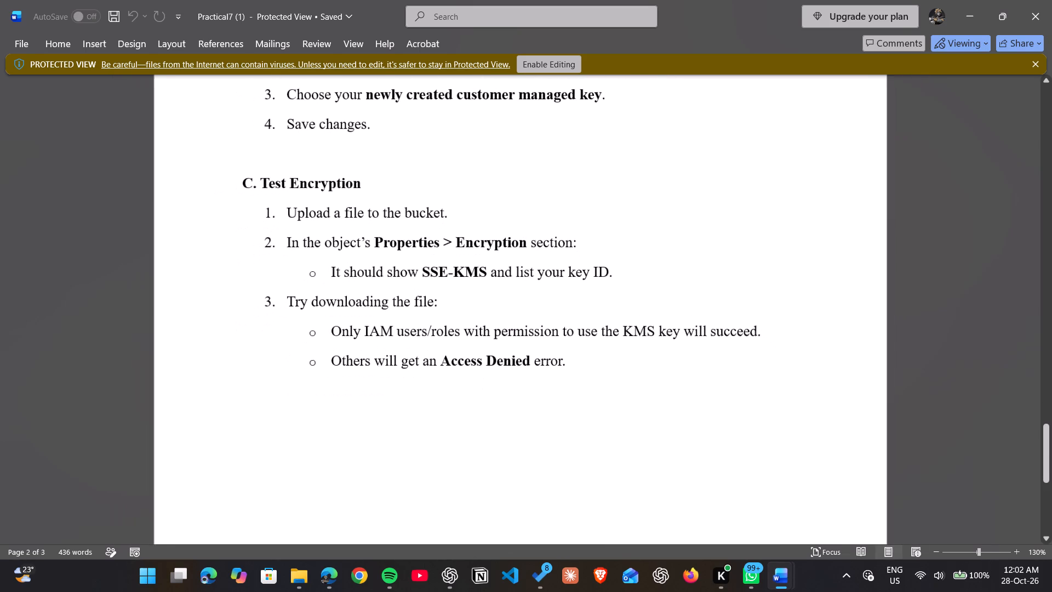
{"action": "scroll", "coordinate": [515, 306], "scroll_direction": "up", "scroll_amount": 10}
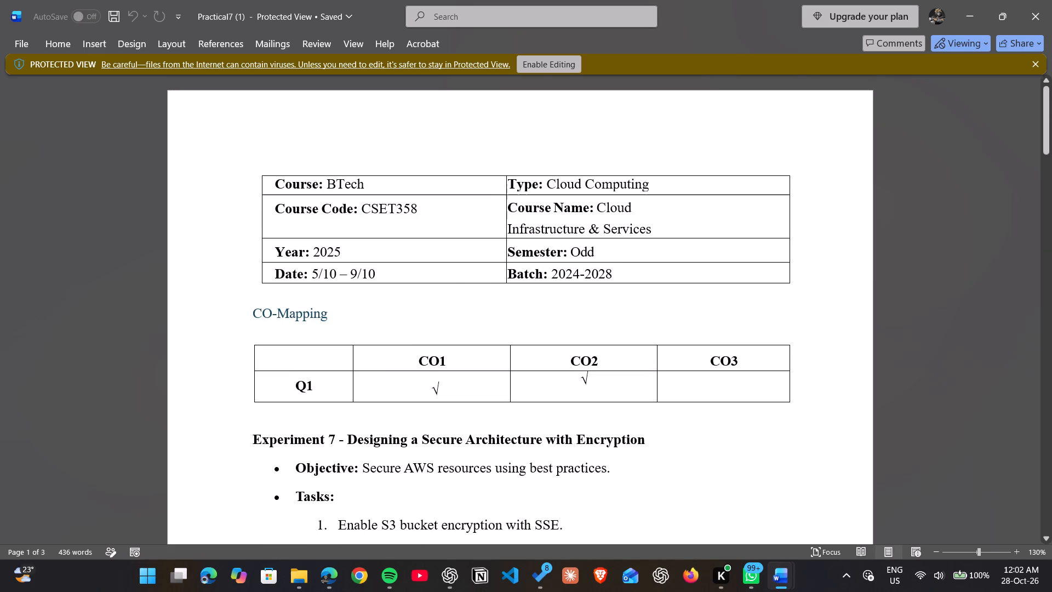
Switch to Edge and review the bucket creation and SSE-KMS instructions in the AWS Encryption Lab Setup chat alongside the Create bucket form.
{"action": "left_click", "coordinate": [330, 580]}
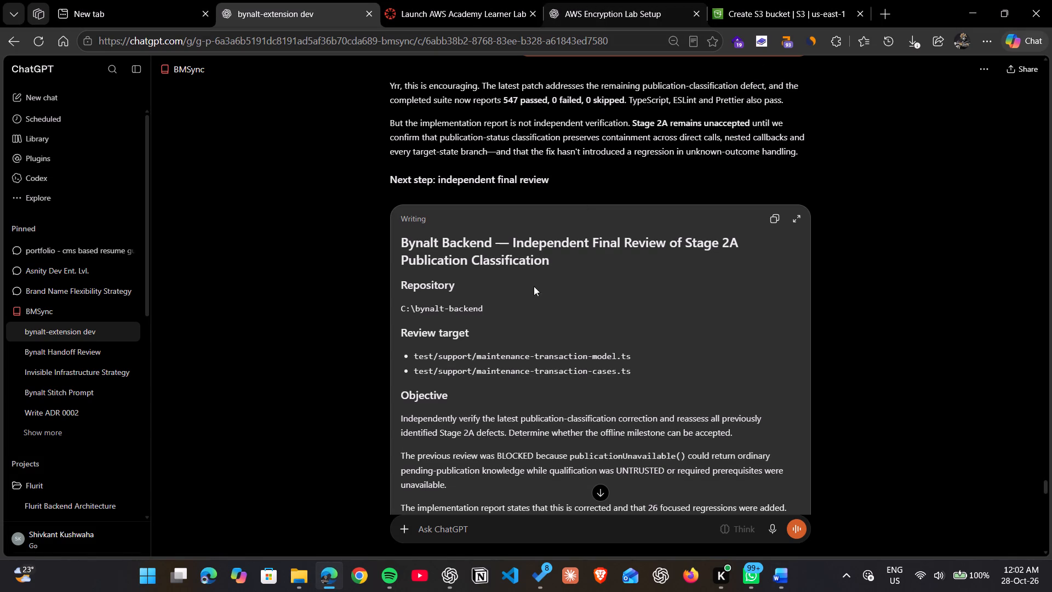
{"action": "left_click", "coordinate": [584, 0]}
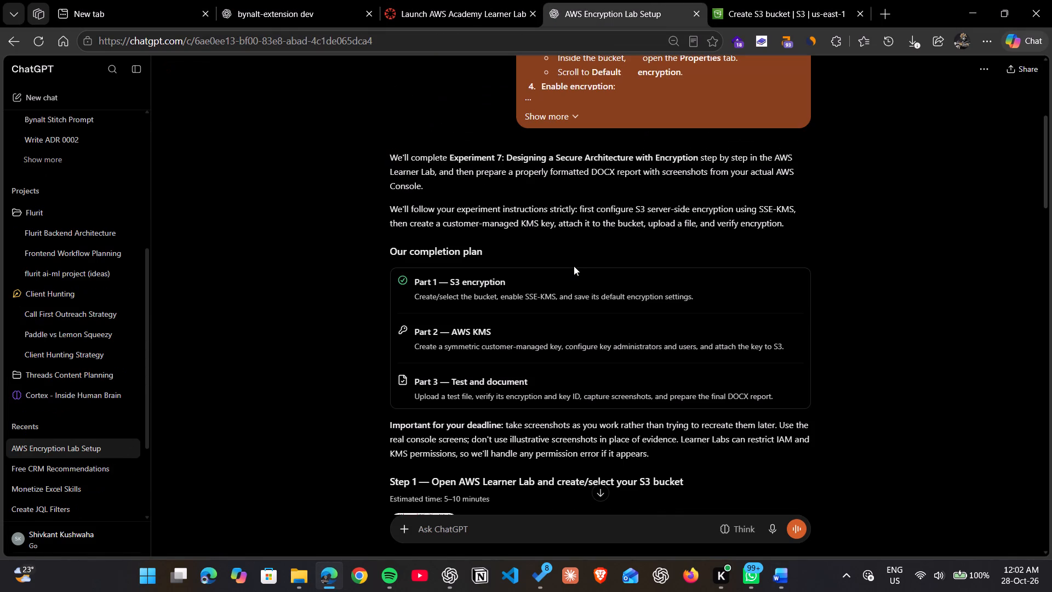
{"action": "scroll", "coordinate": [574, 266], "scroll_direction": "down", "scroll_amount": 6}
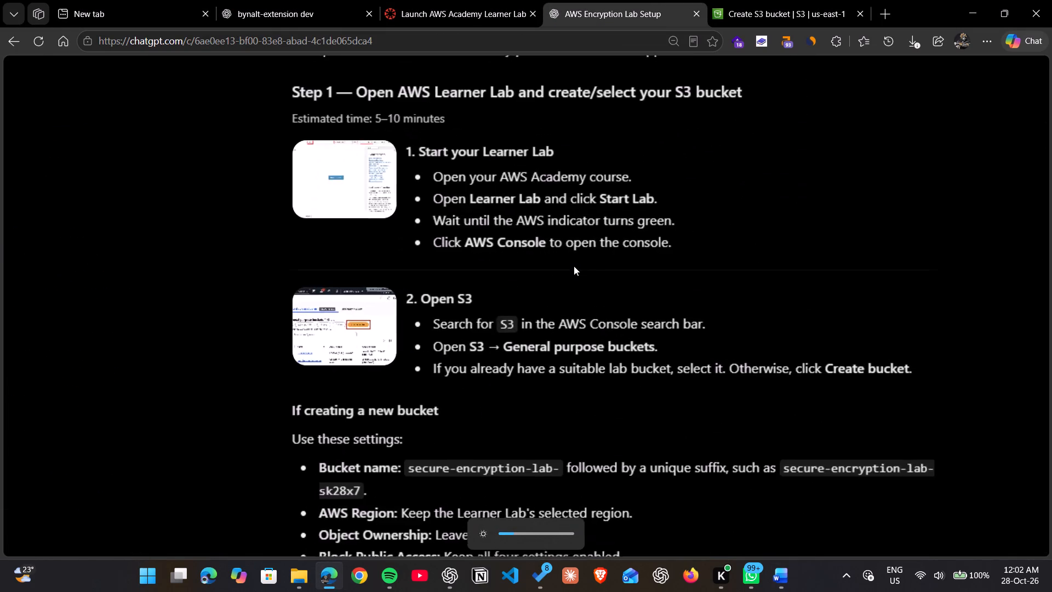
{"action": "scroll", "coordinate": [574, 266], "scroll_direction": "down", "scroll_amount": 4}
{"action": "scroll", "coordinate": [574, 266], "scroll_direction": "up", "scroll_amount": 1}
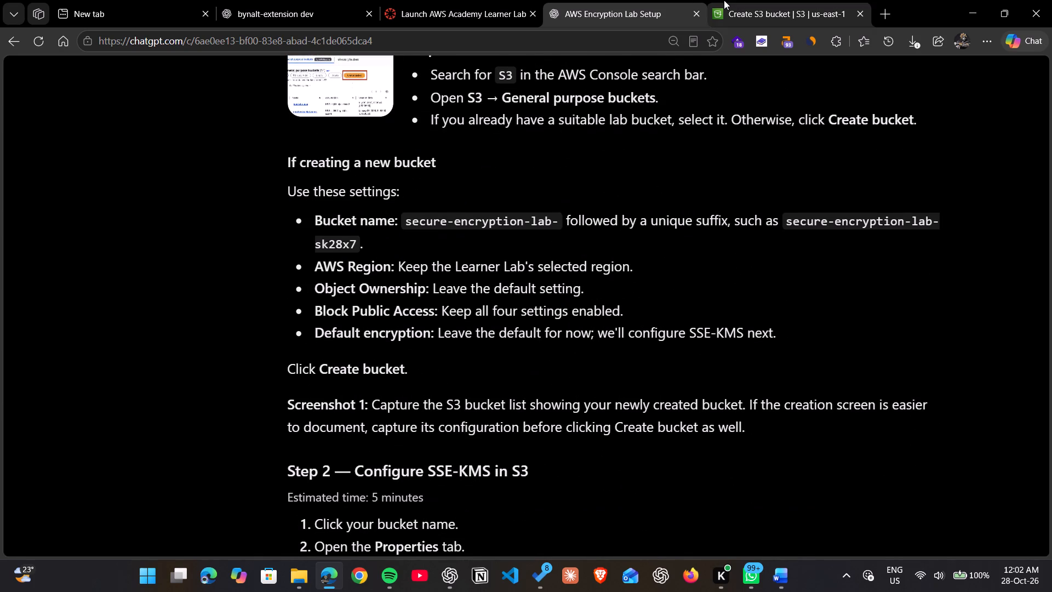
{"action": "left_click", "coordinate": [765, 0]}
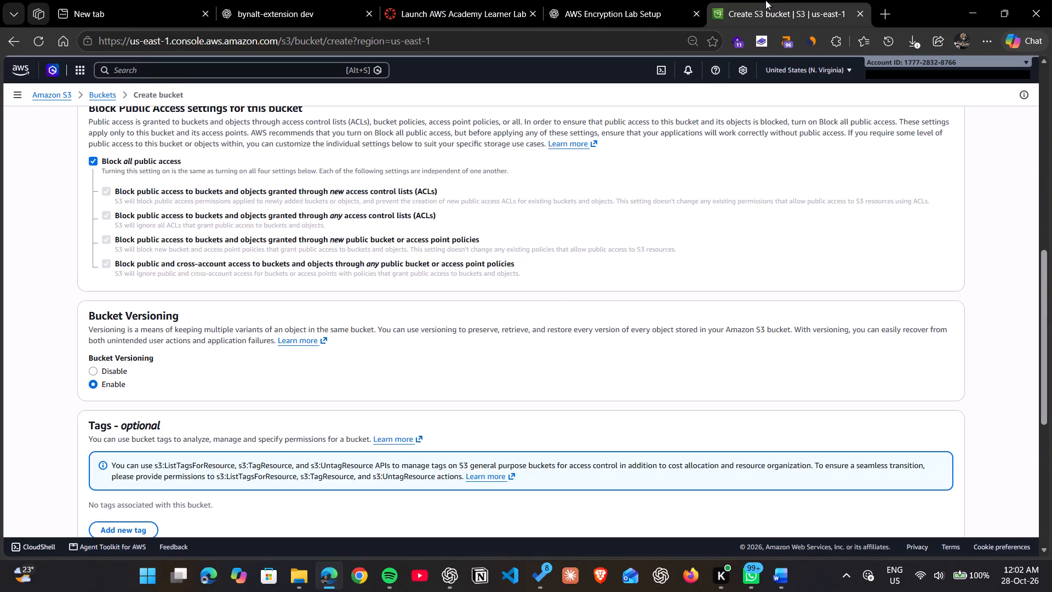
{"action": "scroll", "coordinate": [558, 302], "scroll_direction": "up", "scroll_amount": 1}
{"action": "left_click", "coordinate": [622, 0]}
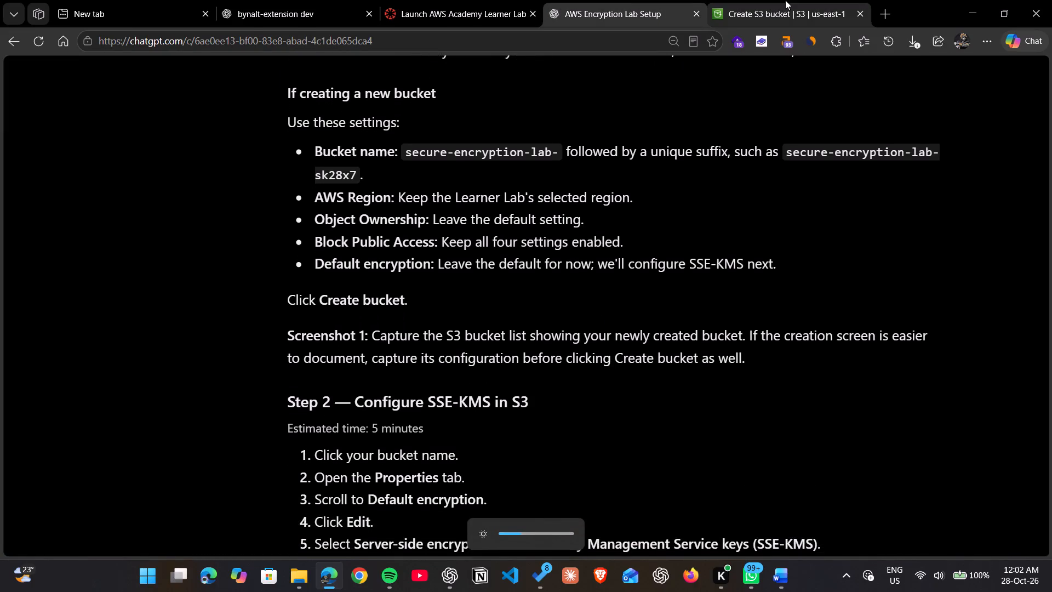
{"action": "scroll", "coordinate": [672, 327], "scroll_direction": "down", "scroll_amount": 1}
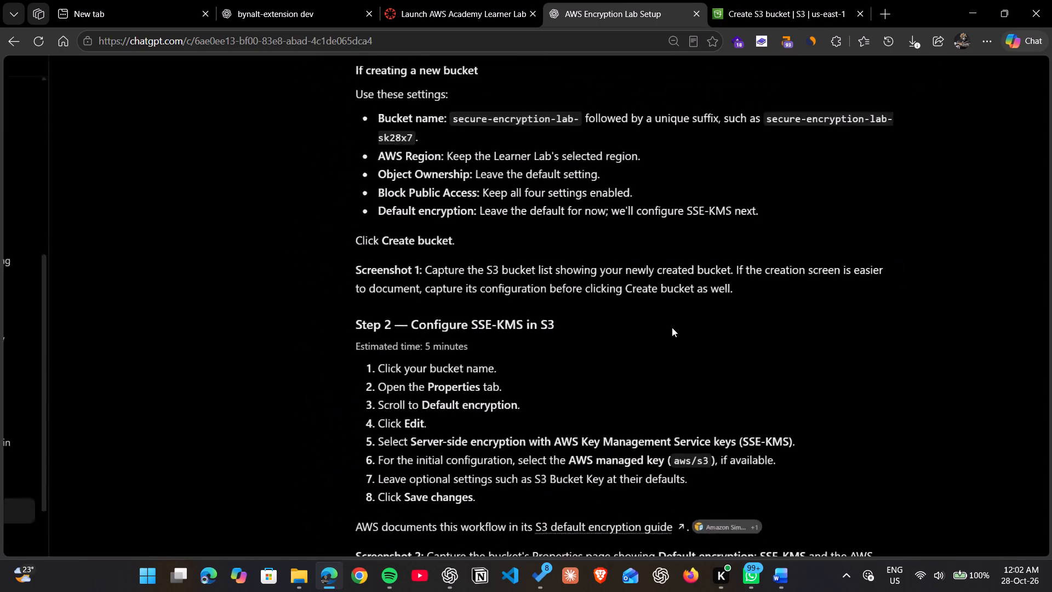
Review the Create bucket form, including its advanced settings, and create the general purpose bucket with SSE-S3 encryption and Object Lock disabled.
{"action": "left_click", "coordinate": [794, 0]}
{"action": "scroll", "coordinate": [664, 299], "scroll_direction": "up", "scroll_amount": 1}
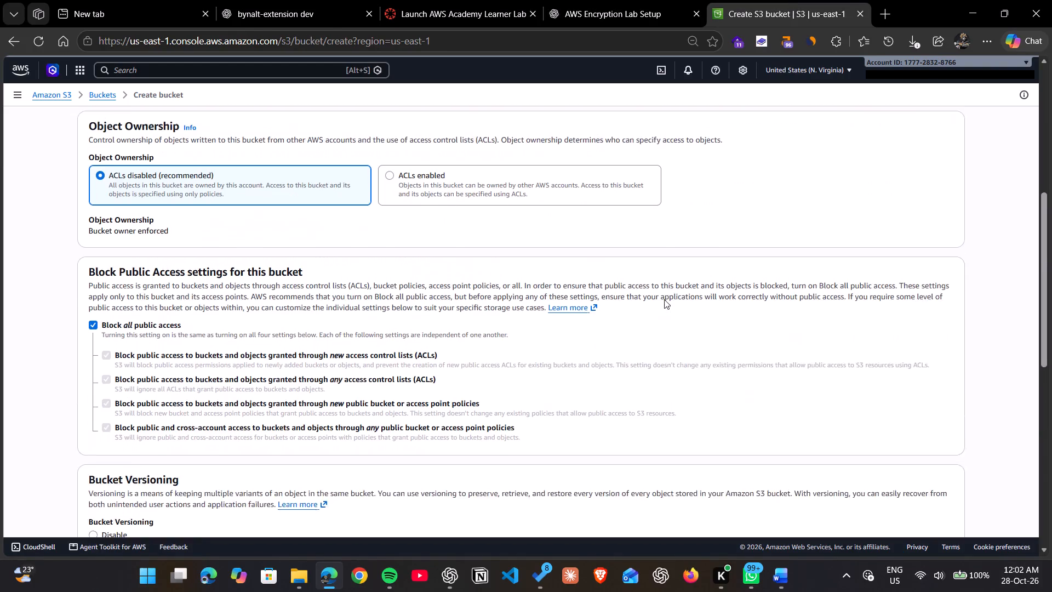
{"action": "scroll", "coordinate": [664, 299], "scroll_direction": "up", "scroll_amount": 2}
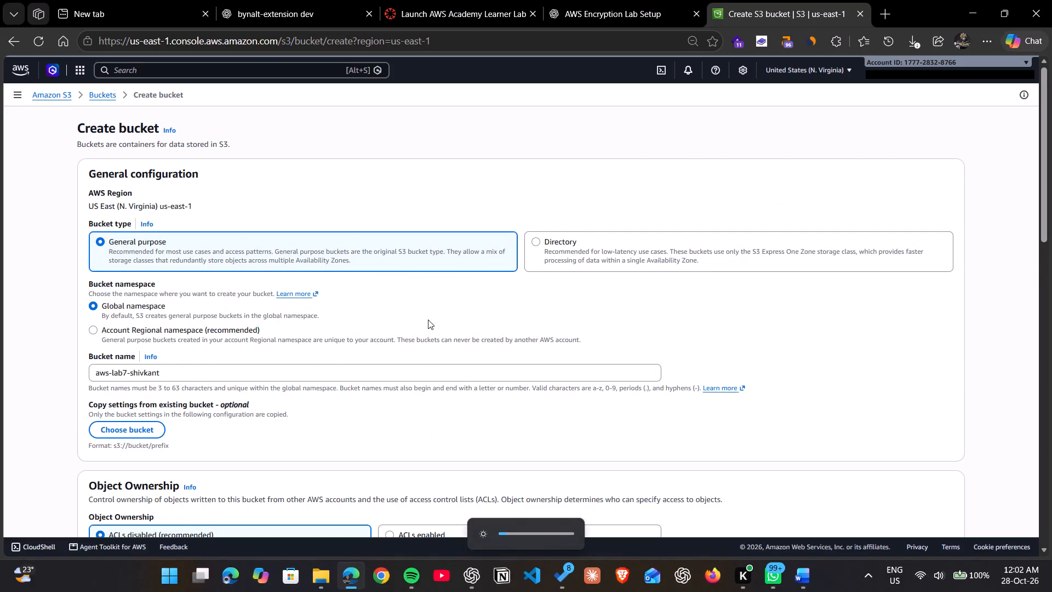
{"action": "scroll", "coordinate": [428, 320], "scroll_direction": "down", "scroll_amount": 2}
{"action": "scroll", "coordinate": [195, 363], "scroll_direction": "down", "scroll_amount": 3}
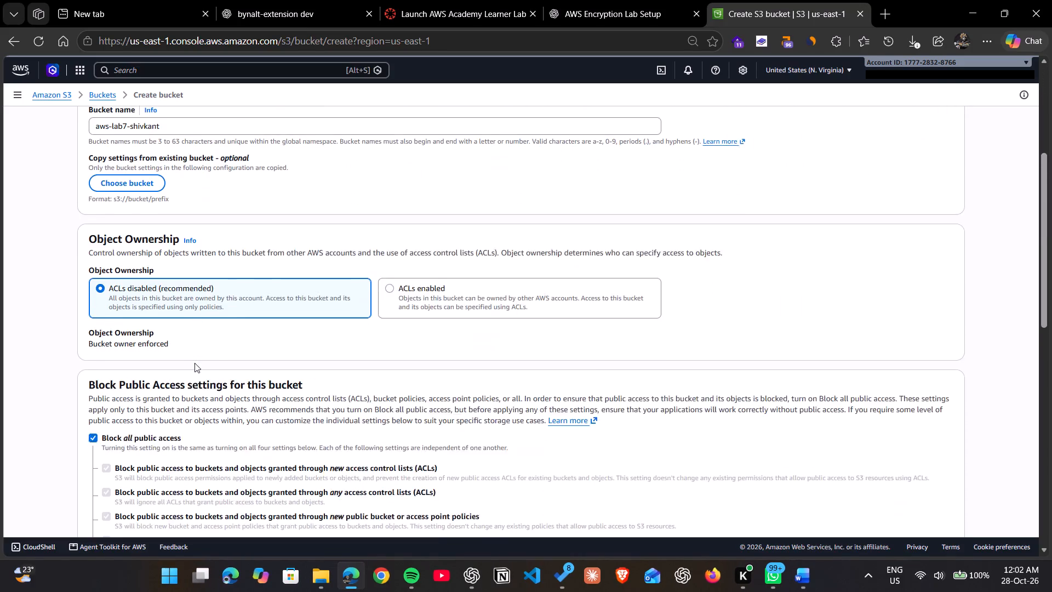
{"action": "scroll", "coordinate": [195, 363], "scroll_direction": "down", "scroll_amount": 5}
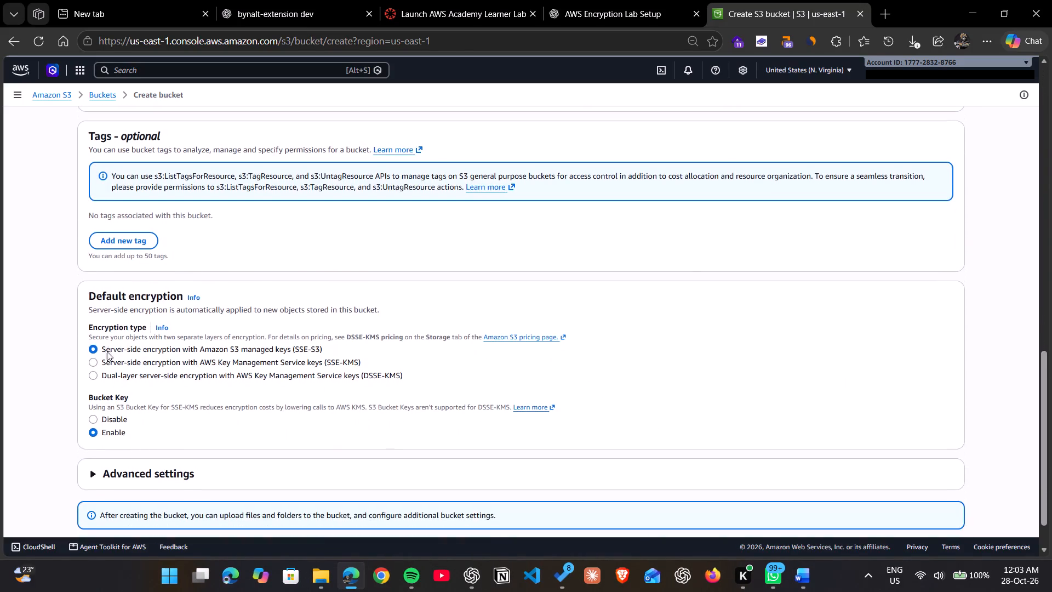
{"action": "left_click", "coordinate": [56, 340]}
{"action": "scroll", "coordinate": [56, 340], "scroll_direction": "down", "scroll_amount": 3}
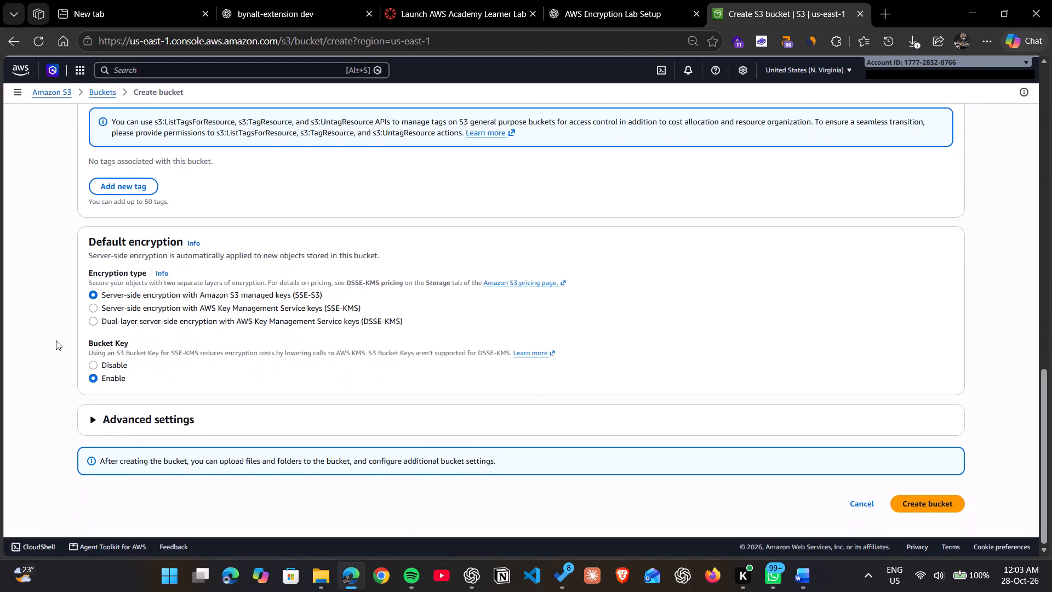
{"action": "scroll", "coordinate": [56, 340], "scroll_direction": "down", "scroll_amount": 1}
{"action": "left_click", "coordinate": [118, 421]}
{"action": "scroll", "coordinate": [49, 417], "scroll_direction": "down", "scroll_amount": 2}
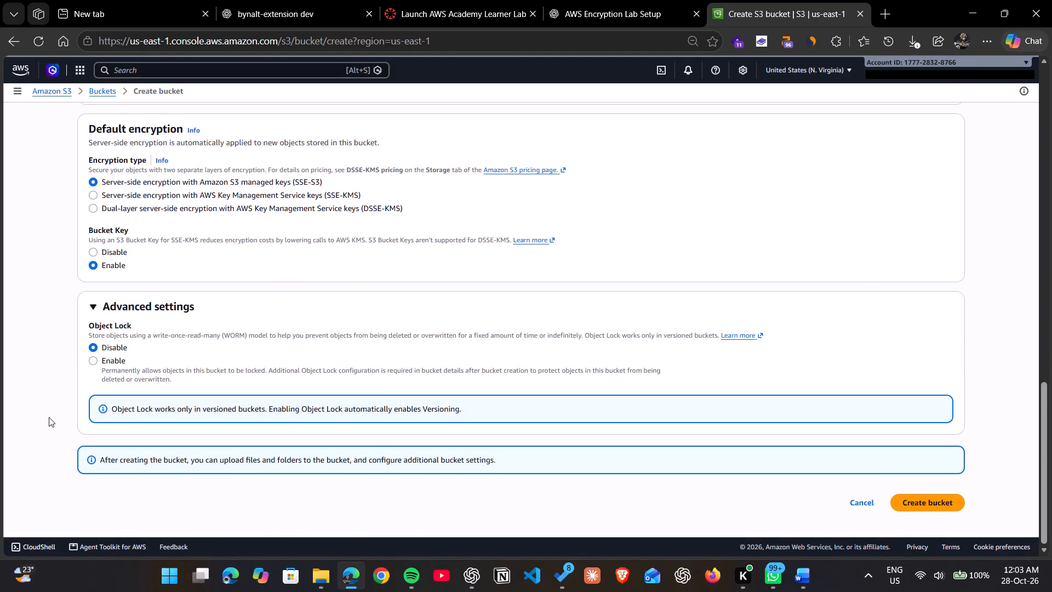
{"action": "left_click", "coordinate": [950, 500]}
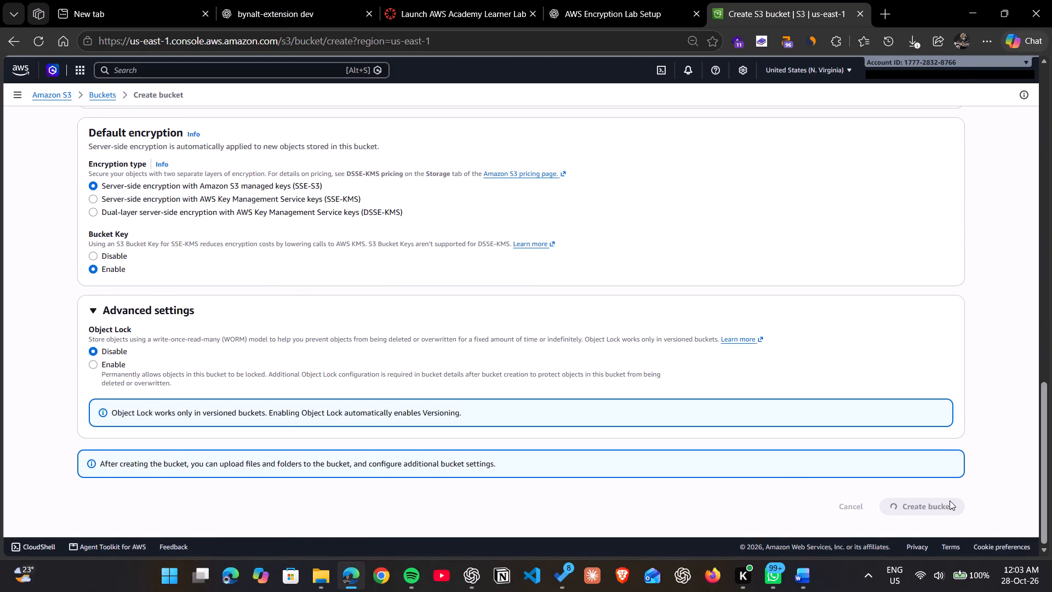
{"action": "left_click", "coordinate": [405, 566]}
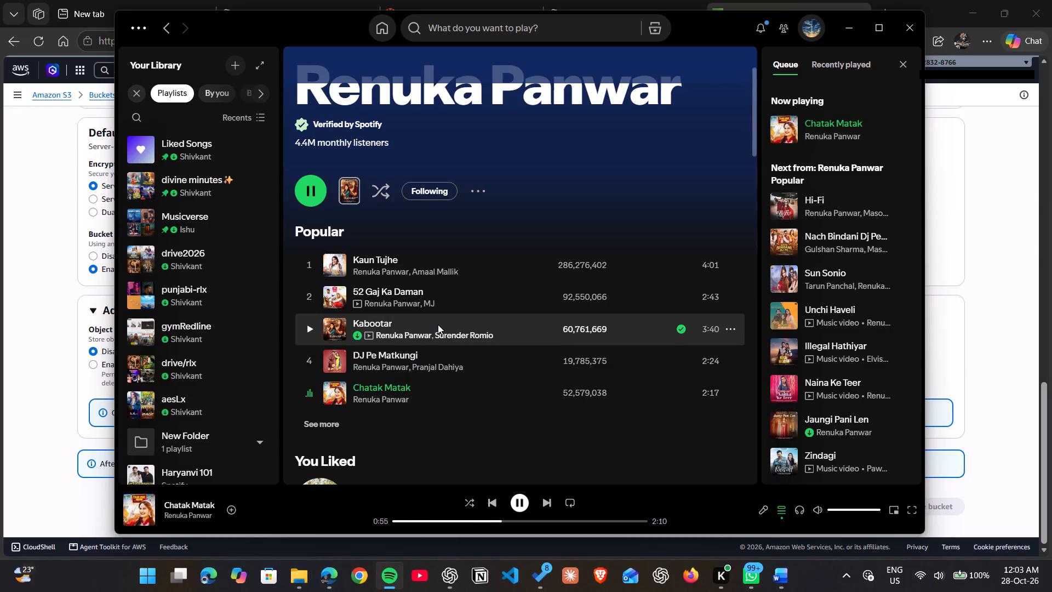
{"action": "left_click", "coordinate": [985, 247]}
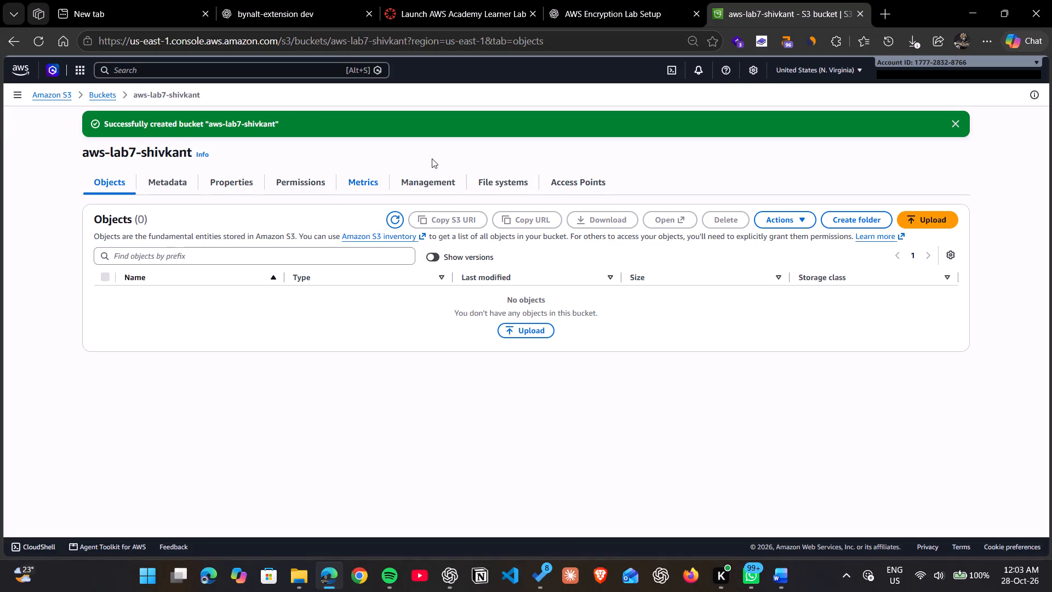
Capture a full-screen screenshot of the newly created bucket's Objects page.
{"action": "key", "text": "super+Print"}
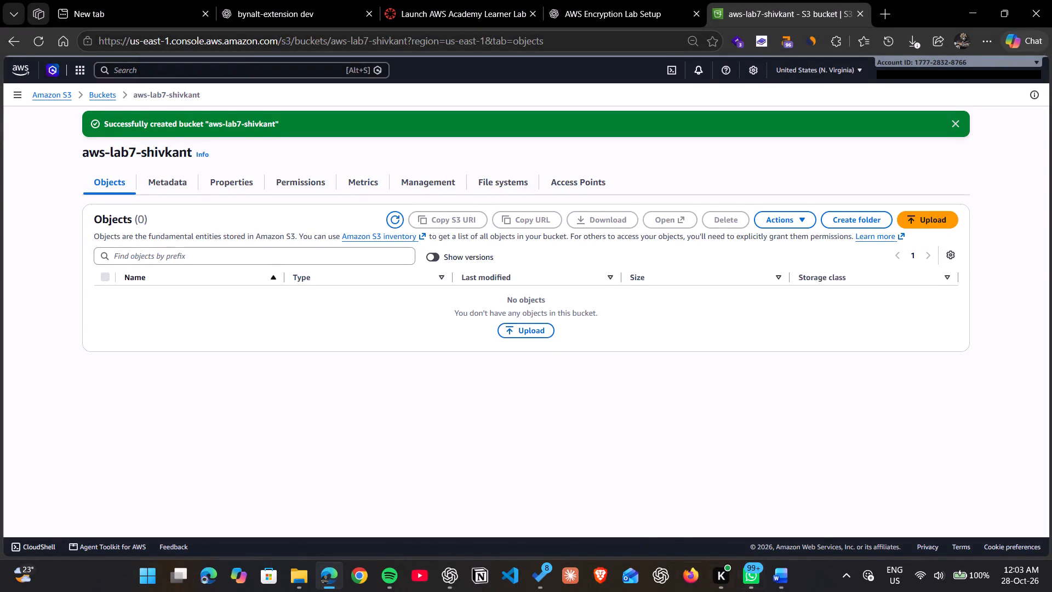
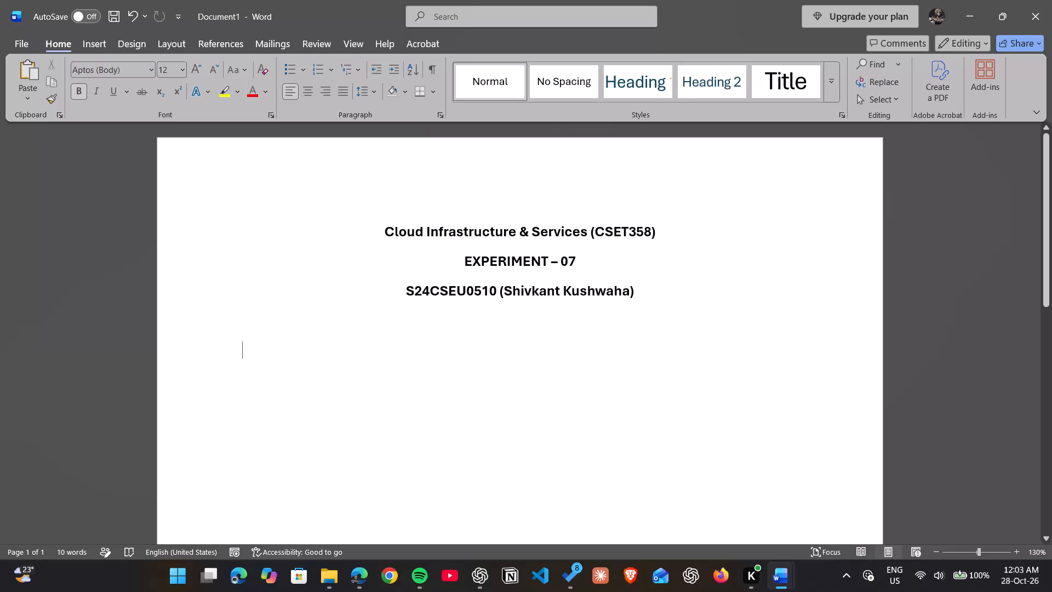
Add the non-bold, 10 pt caption "S3 Bucket Created Successfully, with default configurations" below the report heading, followed by a new line.
{"action": "type", "text": "S3"}
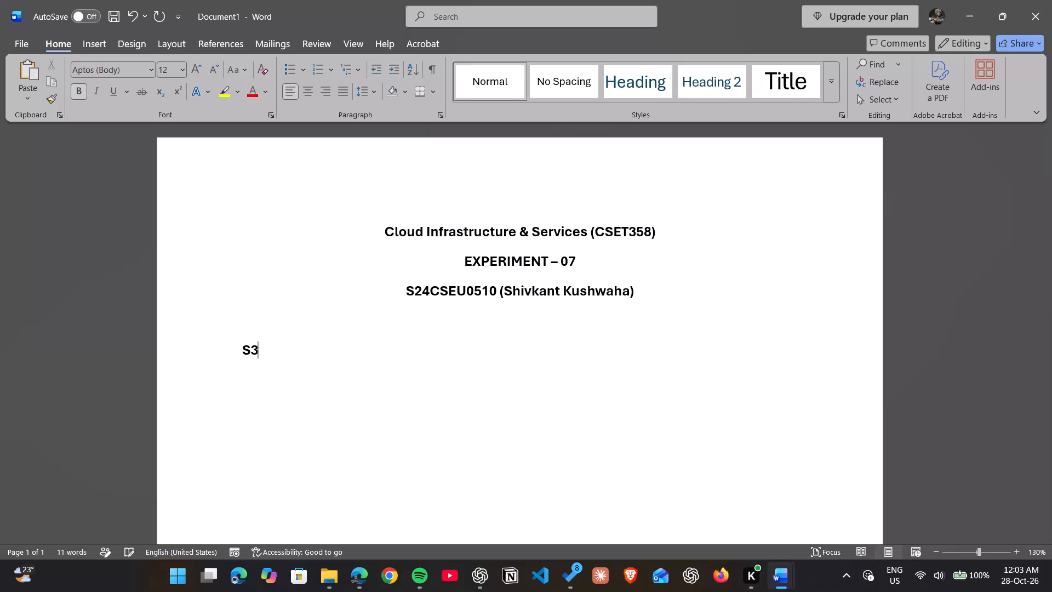
{"action": "key", "text": "space"}
{"action": "key", "text": "BackSpace"}
{"action": "key", "text": "BackSpace"}
{"action": "key", "text": "BackSpace"}
{"action": "key", "text": "ctrl+b"}
{"action": "key", "text": "s"}
{"action": "key", "text": "BackSpace"}
{"action": "left_click", "coordinate": [161, 72]}
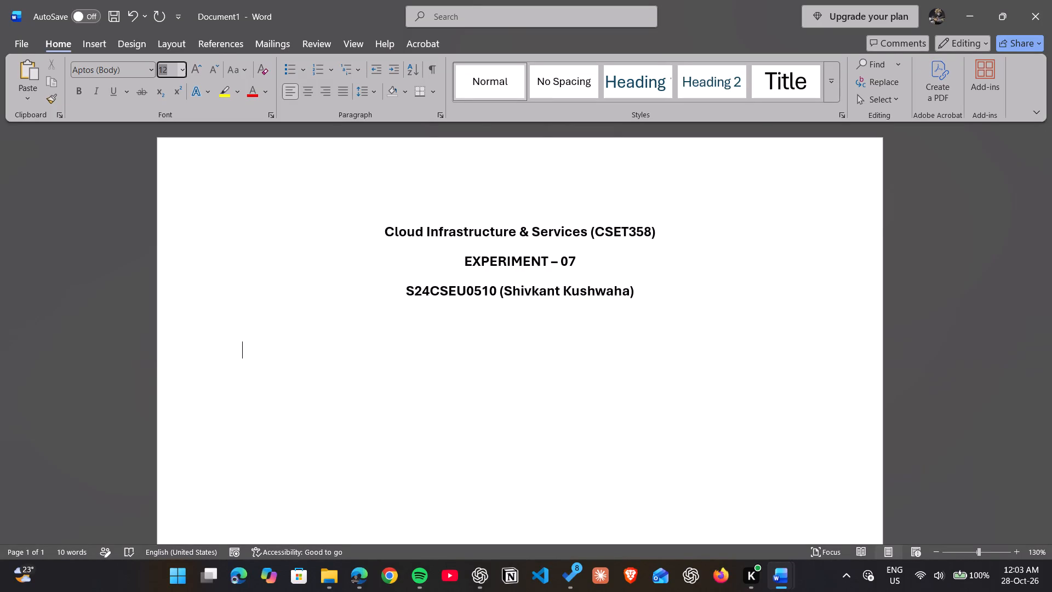
{"action": "type", "text": "10"}
{"action": "key", "text": "Return"}
{"action": "type", "text": "S3"}
{"action": "key", "text": "space"}
{"action": "type", "text": "Buce"}
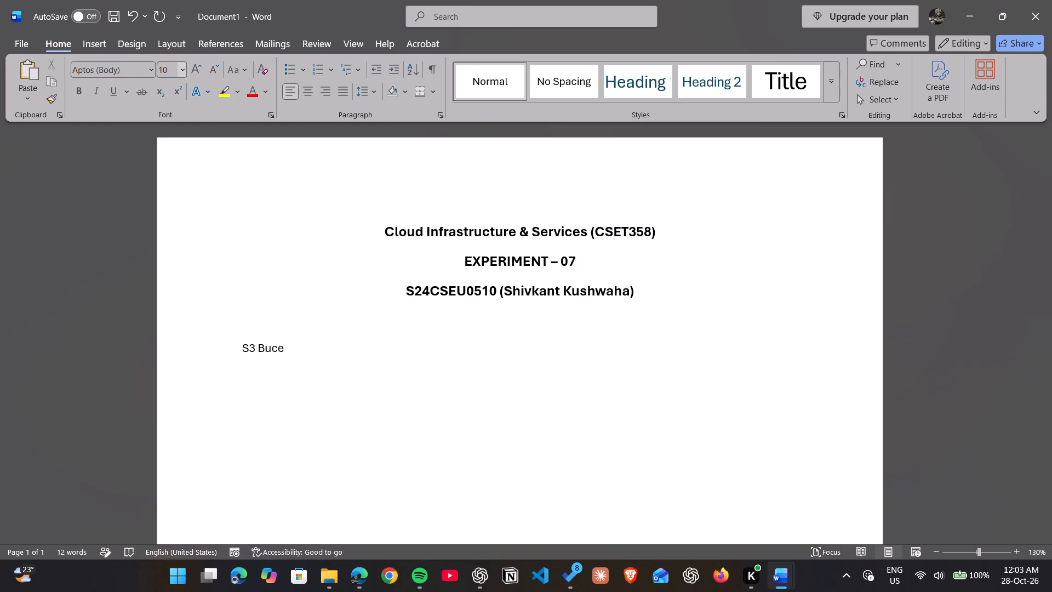
{"action": "key", "text": "BackSpace"}
{"action": "type", "text": "ket Craeted"}
{"action": "key", "text": "space"}
{"action": "key", "text": "BackSpace"}
{"action": "key", "text": "BackSpace"}
{"action": "key", "text": "BackSpace"}
{"action": "key", "text": "BackSpace"}
{"action": "key", "text": "BackSpace"}
{"action": "key", "text": "BackSpace"}
{"action": "type", "text": "eated Successfully, with default"}
{"action": "key", "text": "space"}
{"action": "type", "text": "config"}
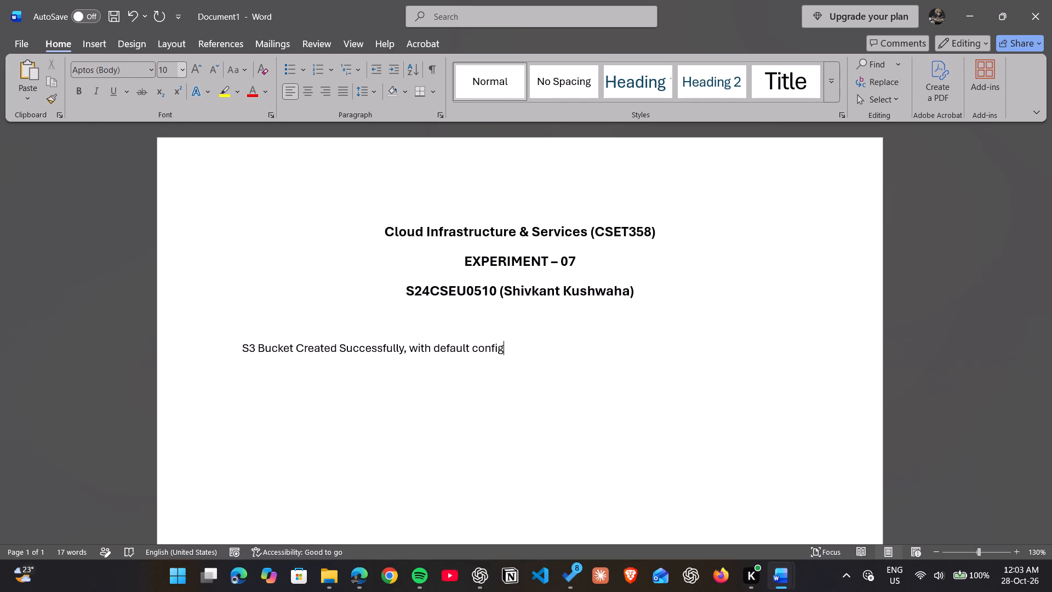
{"action": "type", "text": "urations"}
{"action": "key", "text": "Return"}
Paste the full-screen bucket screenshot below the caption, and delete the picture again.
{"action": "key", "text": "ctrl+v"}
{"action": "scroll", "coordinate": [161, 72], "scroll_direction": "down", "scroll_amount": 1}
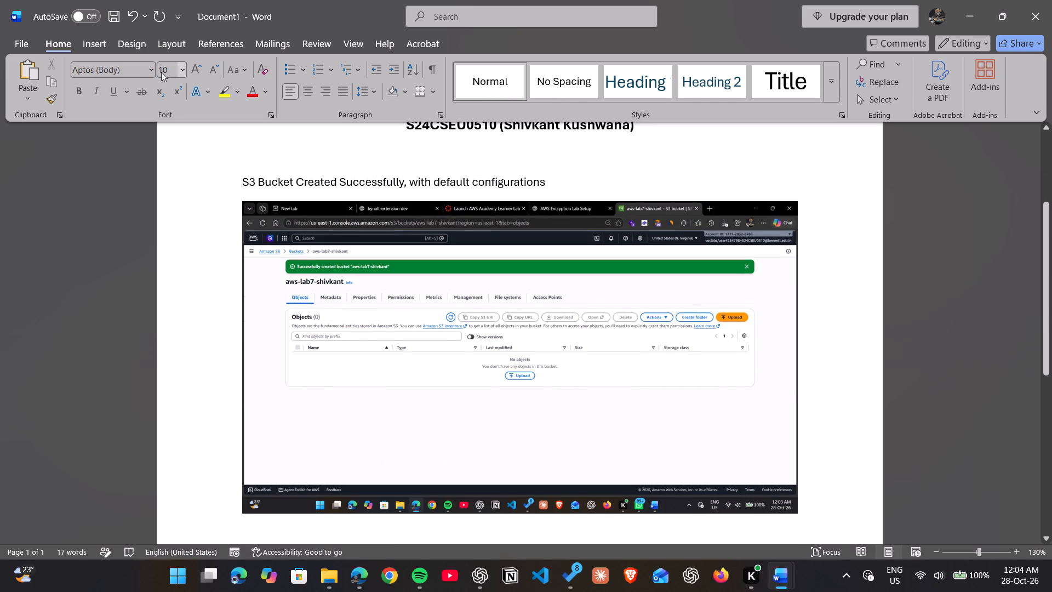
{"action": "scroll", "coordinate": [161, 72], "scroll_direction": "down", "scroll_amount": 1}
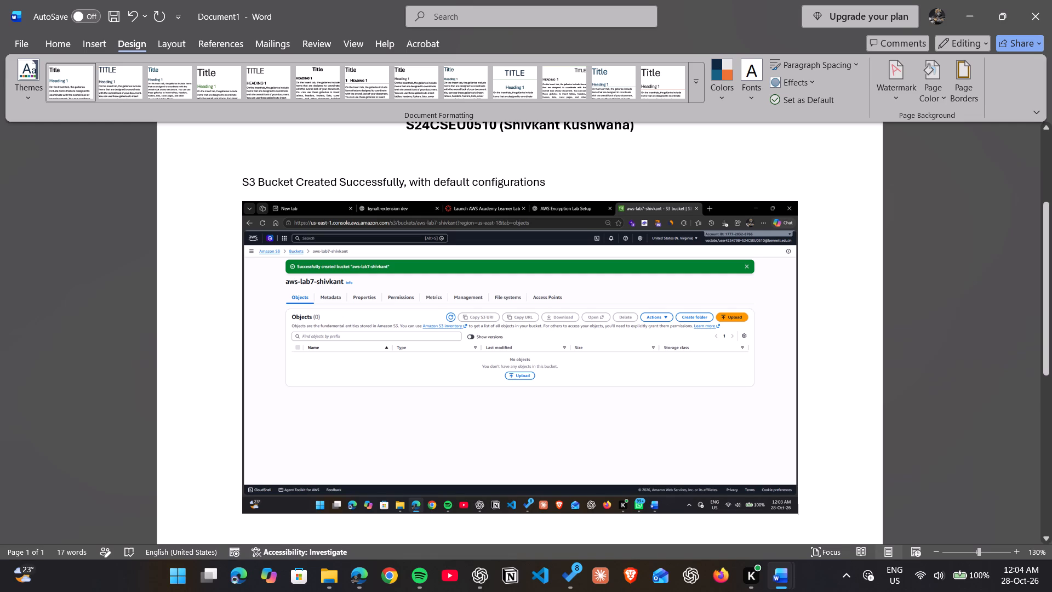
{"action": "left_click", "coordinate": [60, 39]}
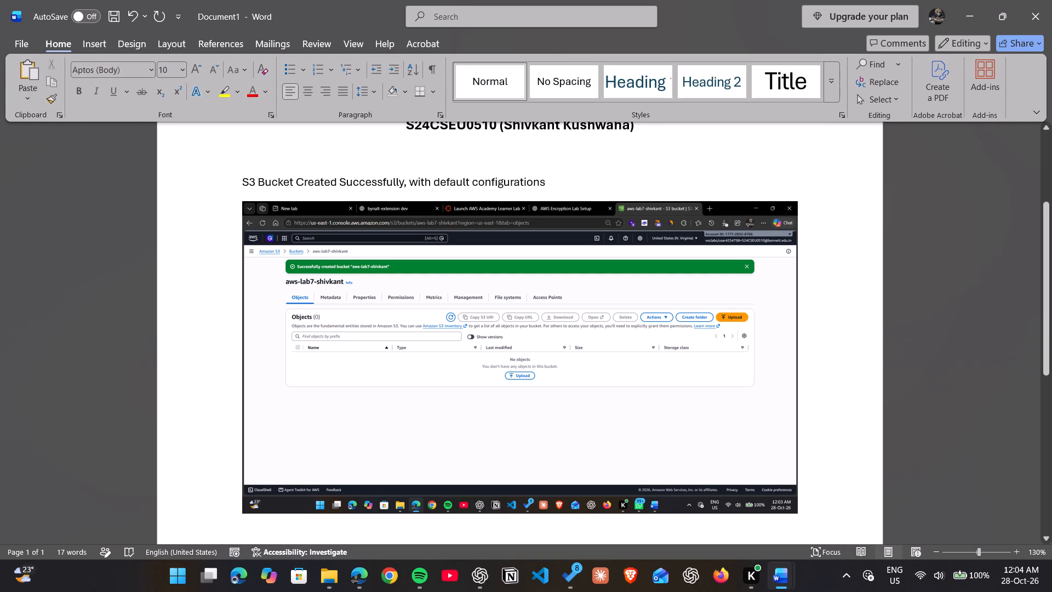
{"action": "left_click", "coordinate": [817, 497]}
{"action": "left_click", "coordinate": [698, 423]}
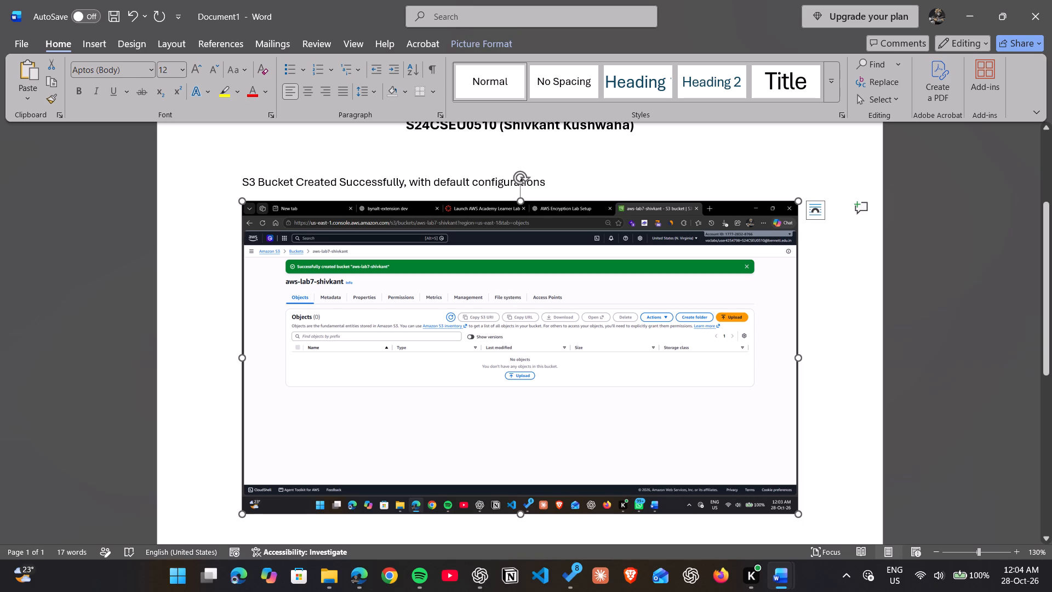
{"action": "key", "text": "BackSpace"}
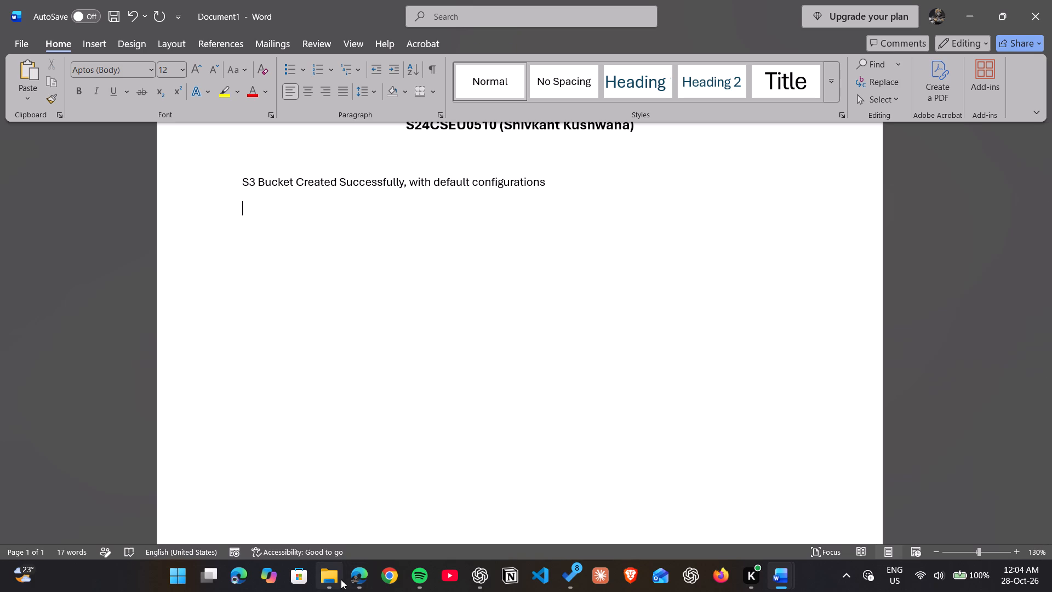
Capture the bucket's Objects page in Edge without the tab strip and taskbar, and paste it below the caption in Word's Document1.
{"action": "left_click", "coordinate": [357, 582]}
{"action": "key", "text": "Print"}
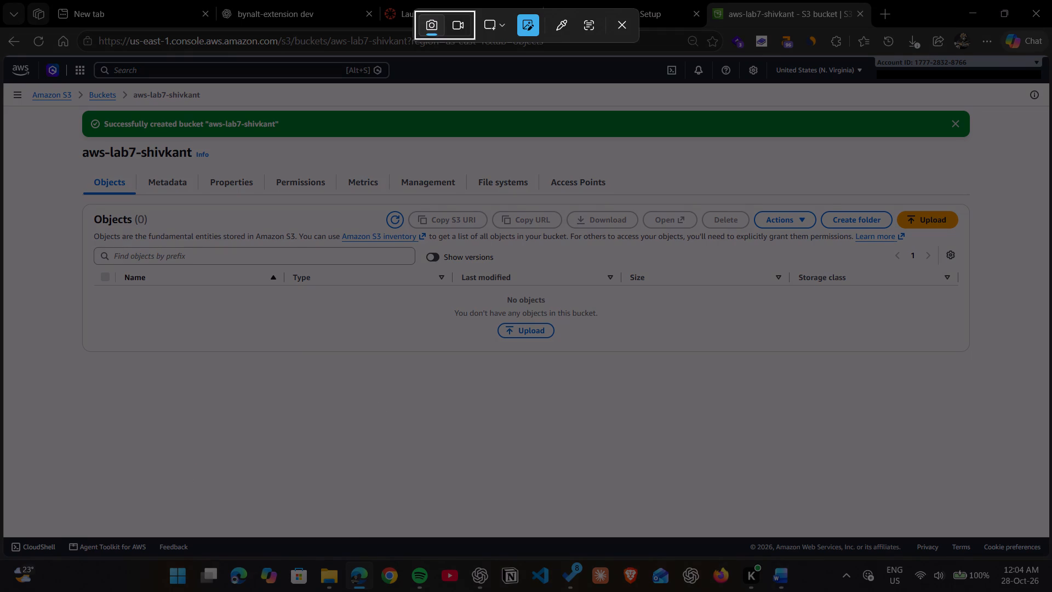
{"action": "left_click_drag", "start_coordinate": [0, 27], "coordinate": [70, 53]}
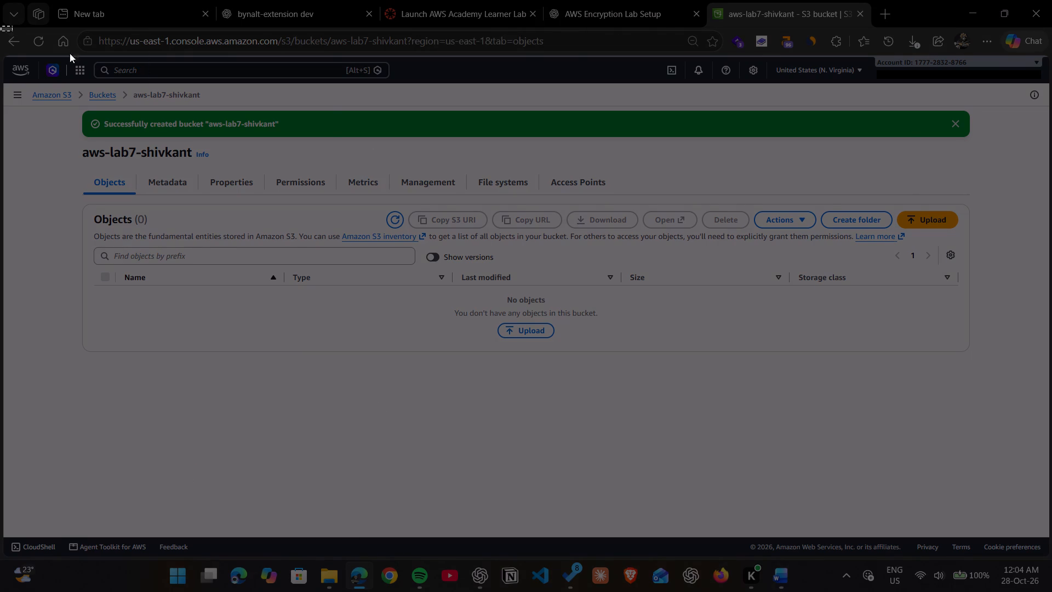
{"action": "left_click_drag", "start_coordinate": [70, 53], "coordinate": [1051, 559]}
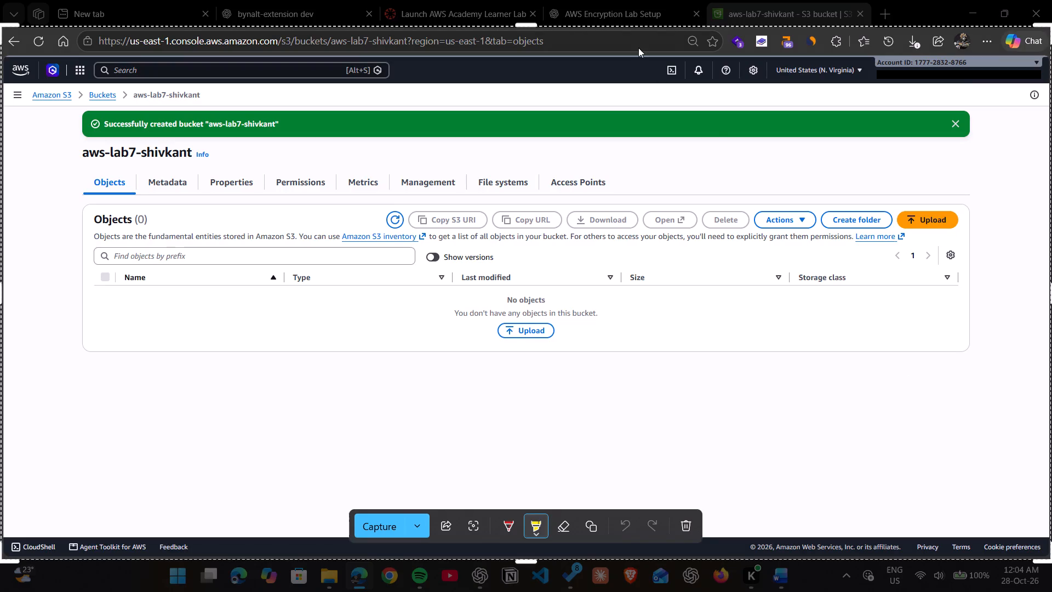
{"action": "key", "text": "ctrl+c"}
{"action": "key", "text": "alt+Tab"}
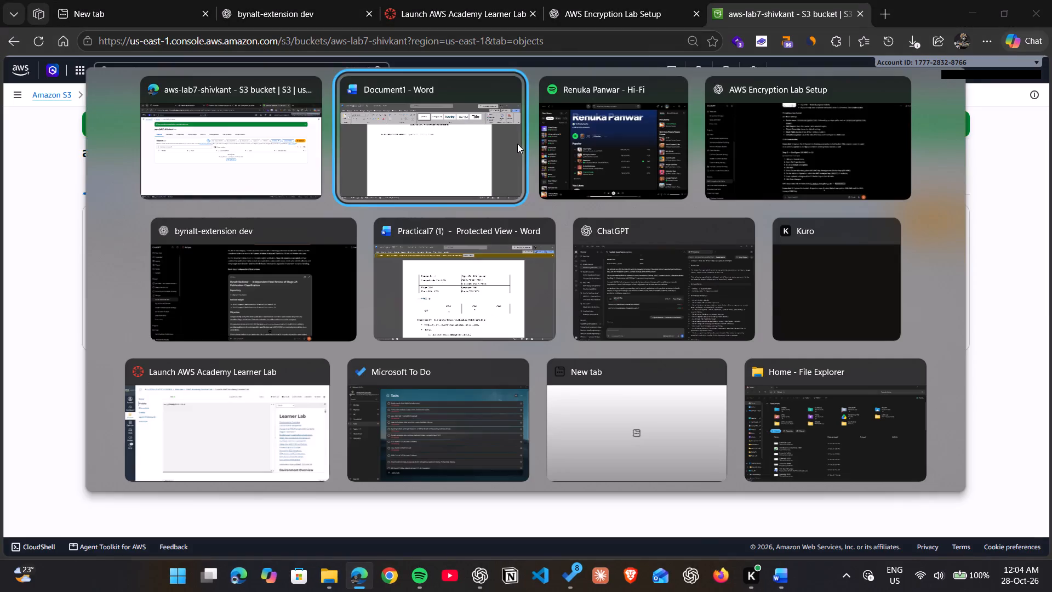
{"action": "key", "text": "ctrl+v"}
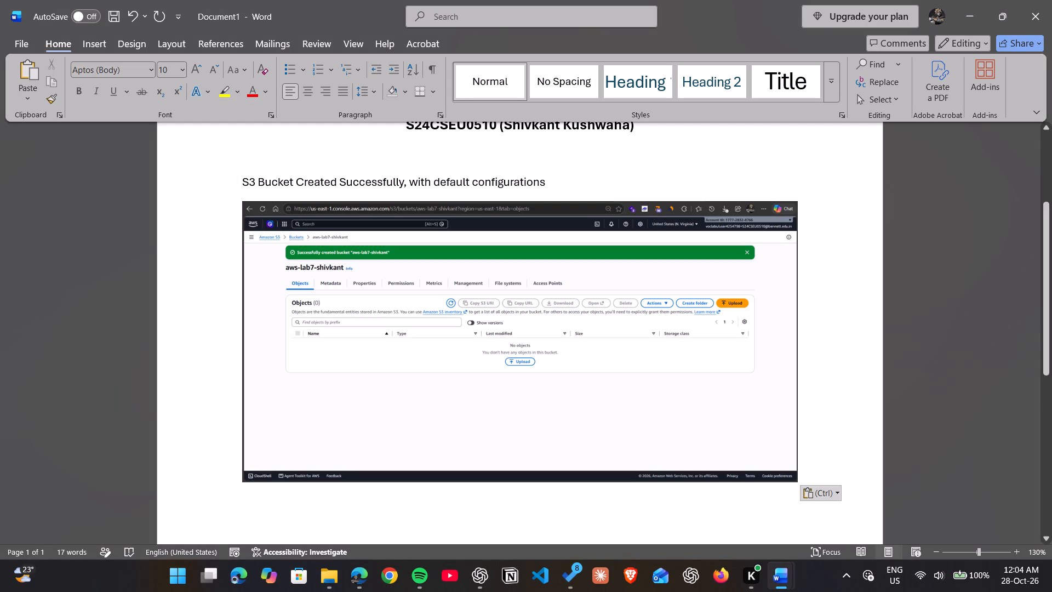
{"action": "key", "text": "Return"}
{"action": "key", "text": "Return"}
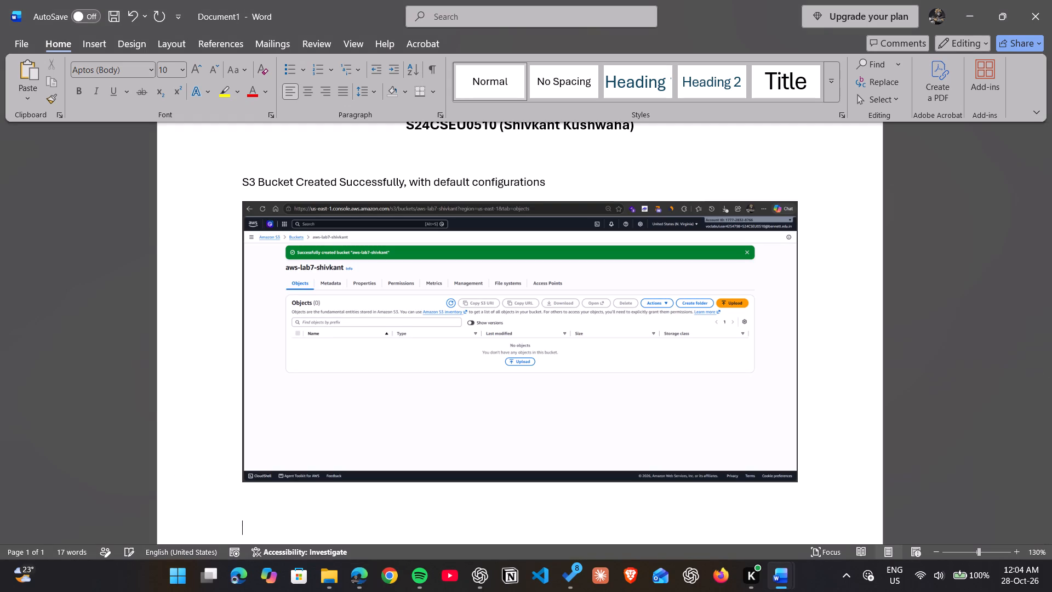
Switch to the Practical7 document and read the Part 1 instructions on bucket settings and enabling encryption.
{"action": "left_click", "coordinate": [791, 579]}
{"action": "left_click", "coordinate": [719, 531]}
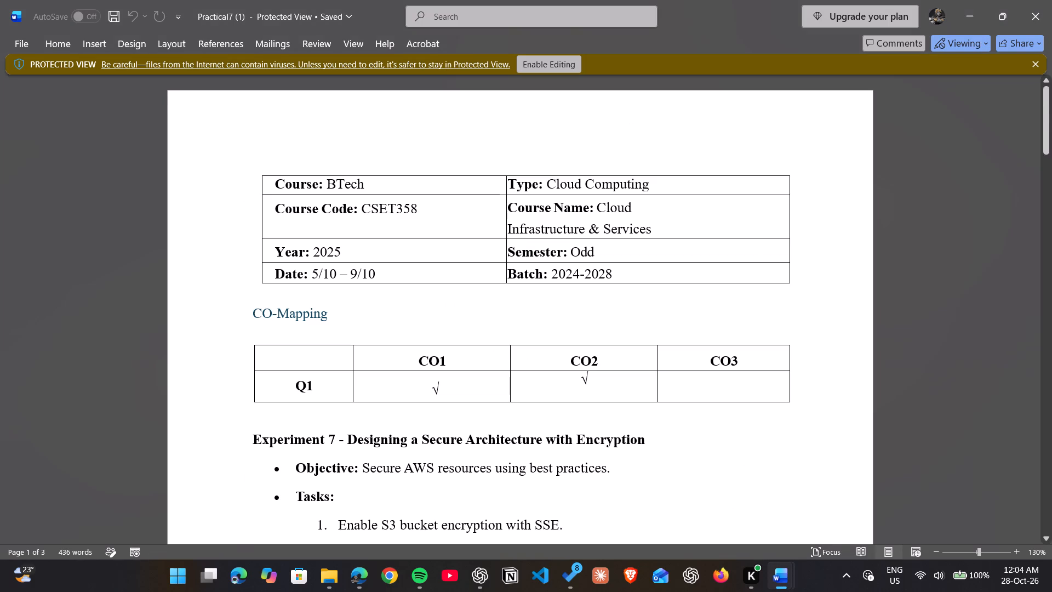
{"action": "scroll", "coordinate": [702, 376], "scroll_direction": "down", "scroll_amount": 4}
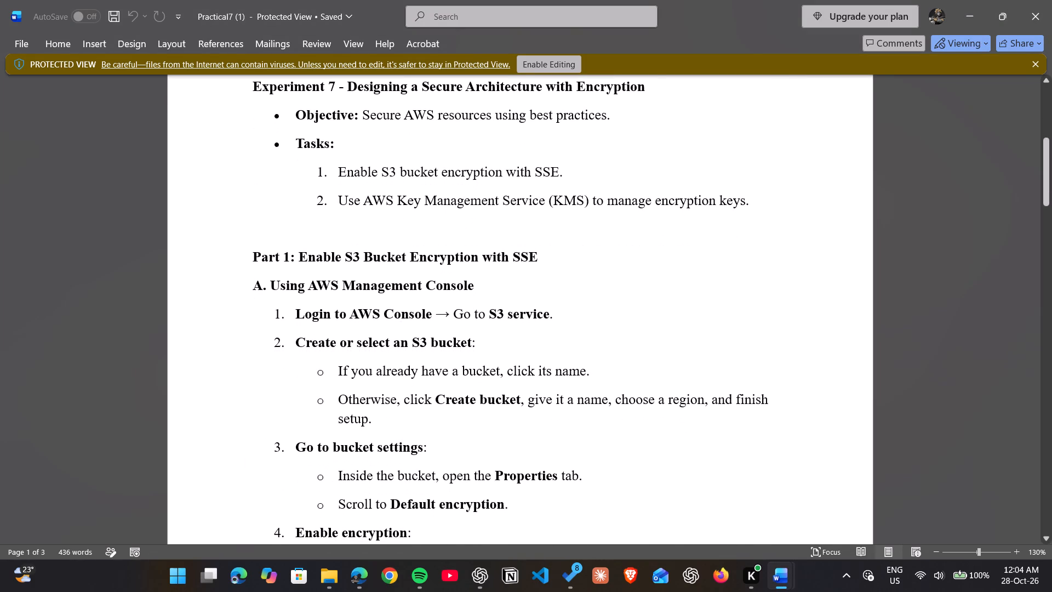
{"action": "scroll", "coordinate": [505, 371], "scroll_direction": "down", "scroll_amount": 1}
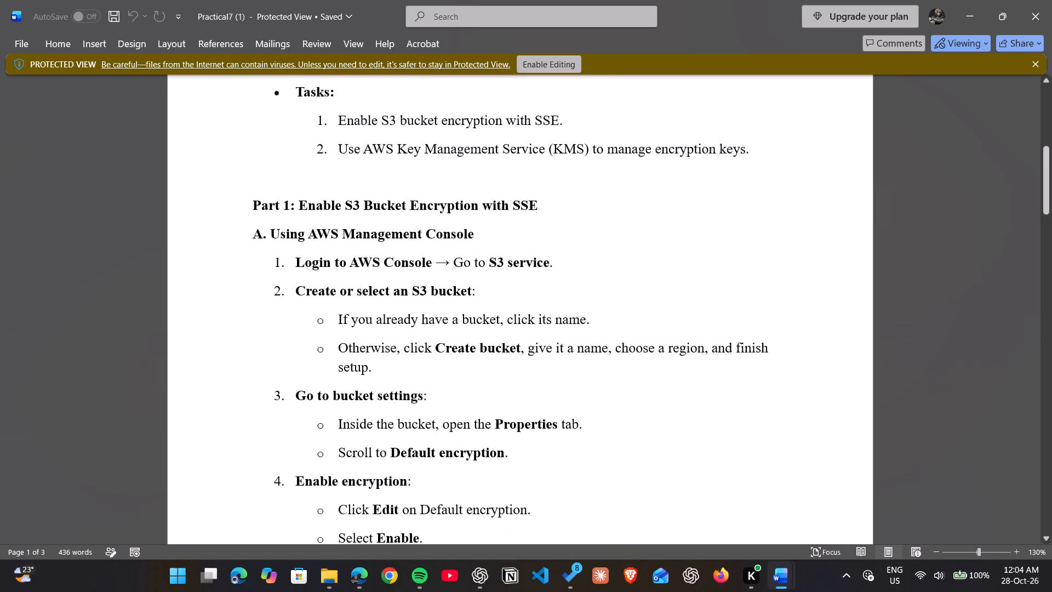
{"action": "scroll", "coordinate": [505, 371], "scroll_direction": "down", "scroll_amount": 2}
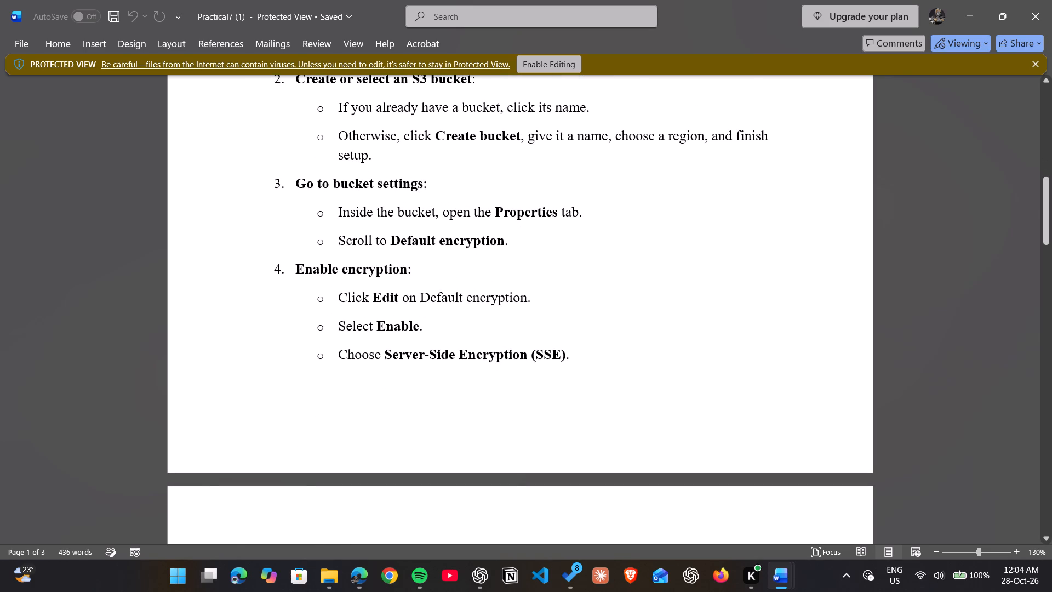
Switch to Edge and open the new bucket's Default encryption properties for editing, rechecking the Practical7 instructions on the way.
{"action": "key", "text": "alt+Tab"}
{"action": "key", "text": "alt+Tab"}
{"action": "key", "text": "alt+Tab"}
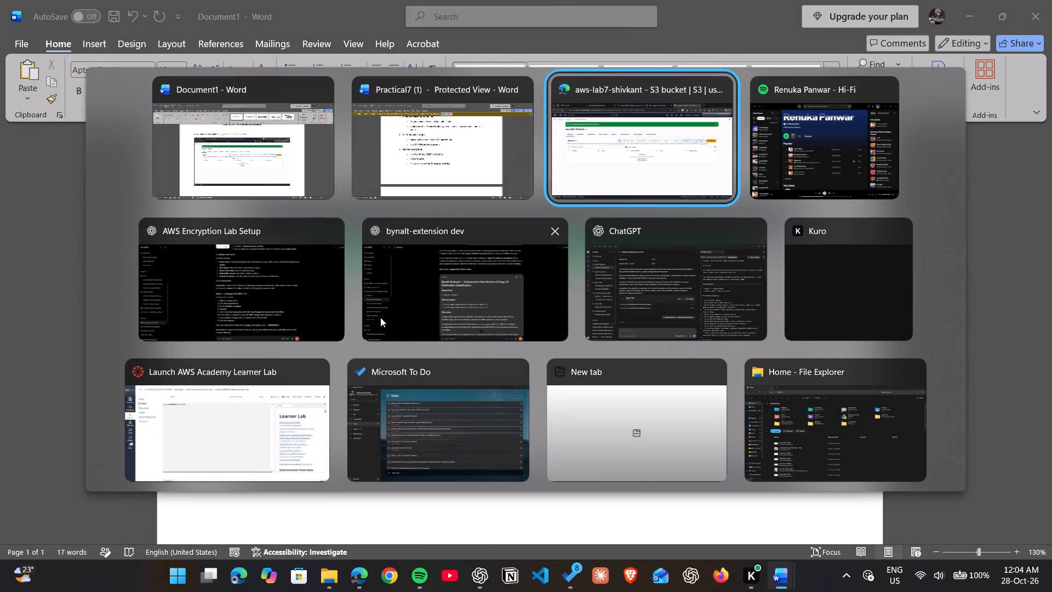
{"action": "left_click", "coordinate": [219, 172]}
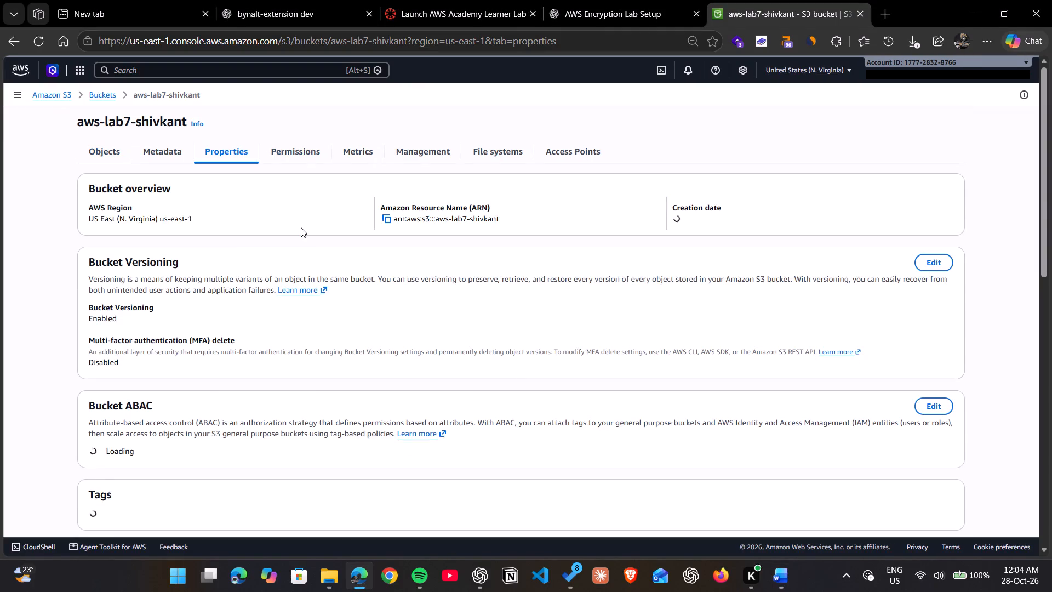
{"action": "scroll", "coordinate": [415, 402], "scroll_direction": "down", "scroll_amount": 6}
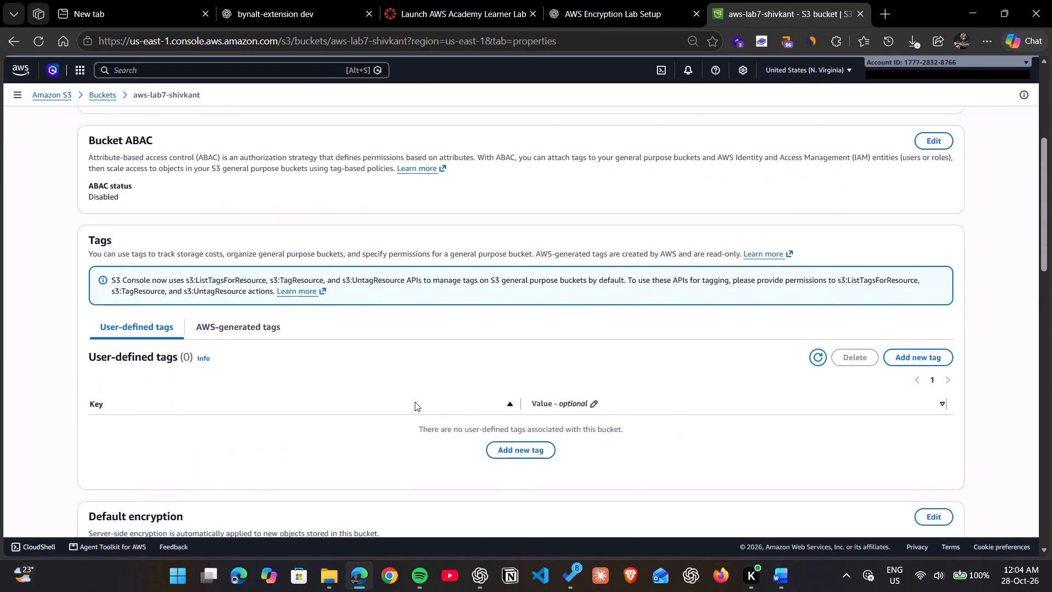
{"action": "scroll", "coordinate": [415, 402], "scroll_direction": "down", "scroll_amount": 4}
{"action": "key", "text": "alt+Tab"}
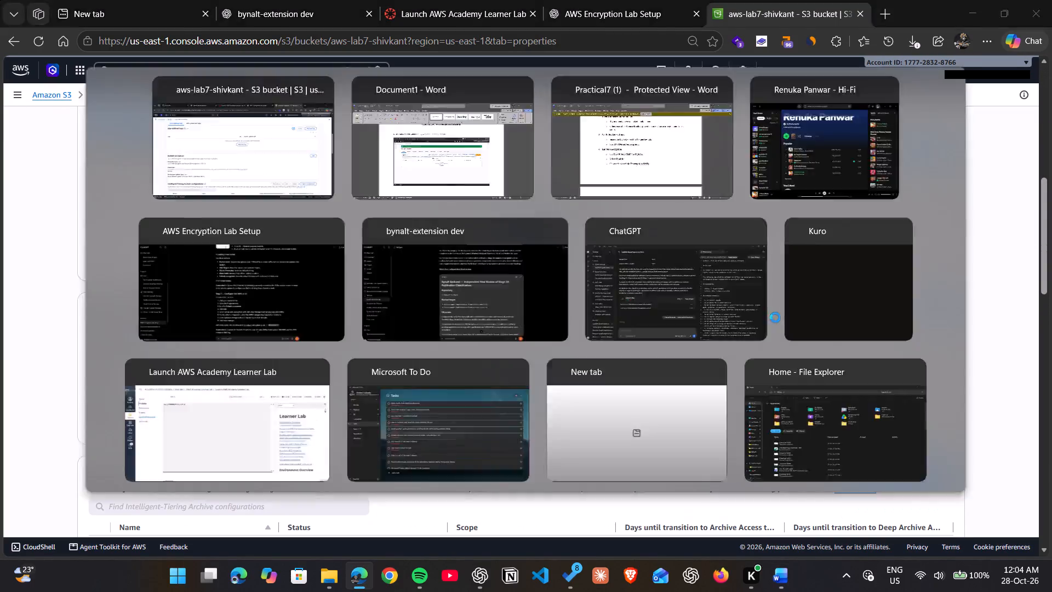
{"action": "key", "text": "alt+Tab"}
{"action": "key", "text": "alt+Tab"}
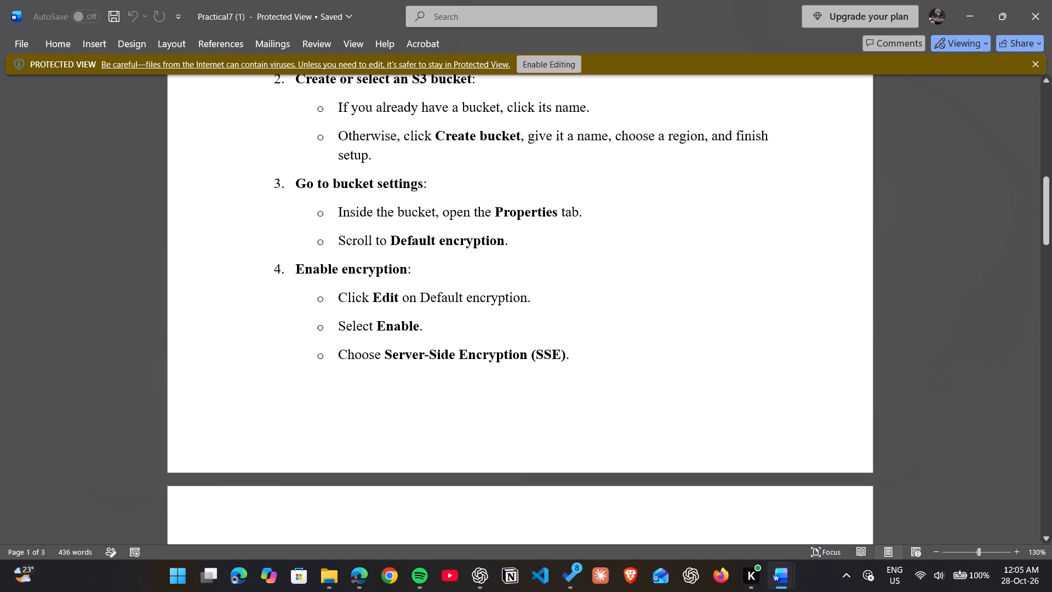
{"action": "left_click", "coordinate": [357, 574]}
{"action": "scroll", "coordinate": [367, 376], "scroll_direction": "down", "scroll_amount": 1}
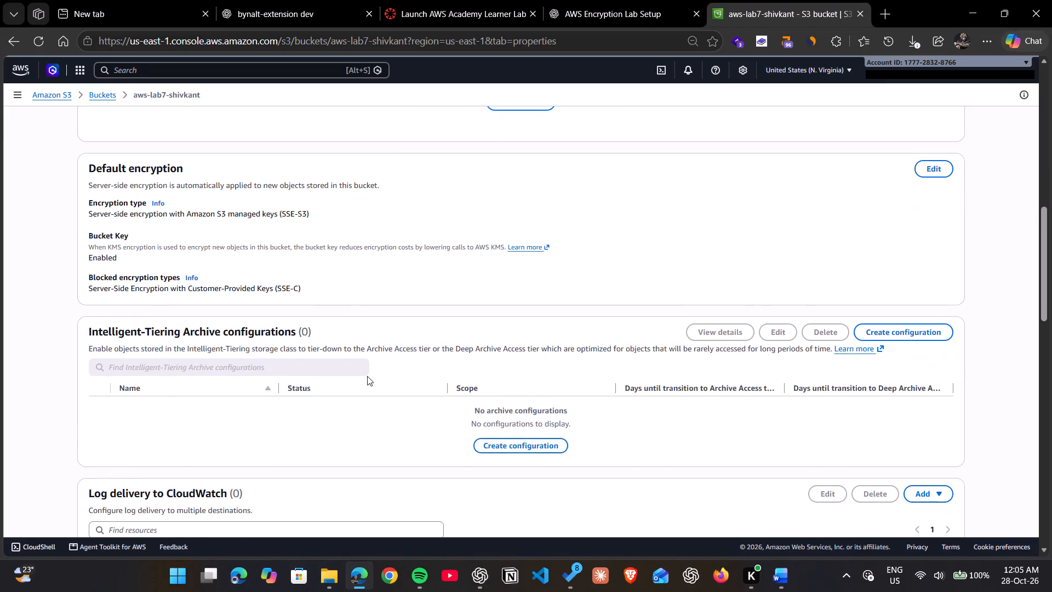
{"action": "scroll", "coordinate": [367, 376], "scroll_direction": "down", "scroll_amount": 1}
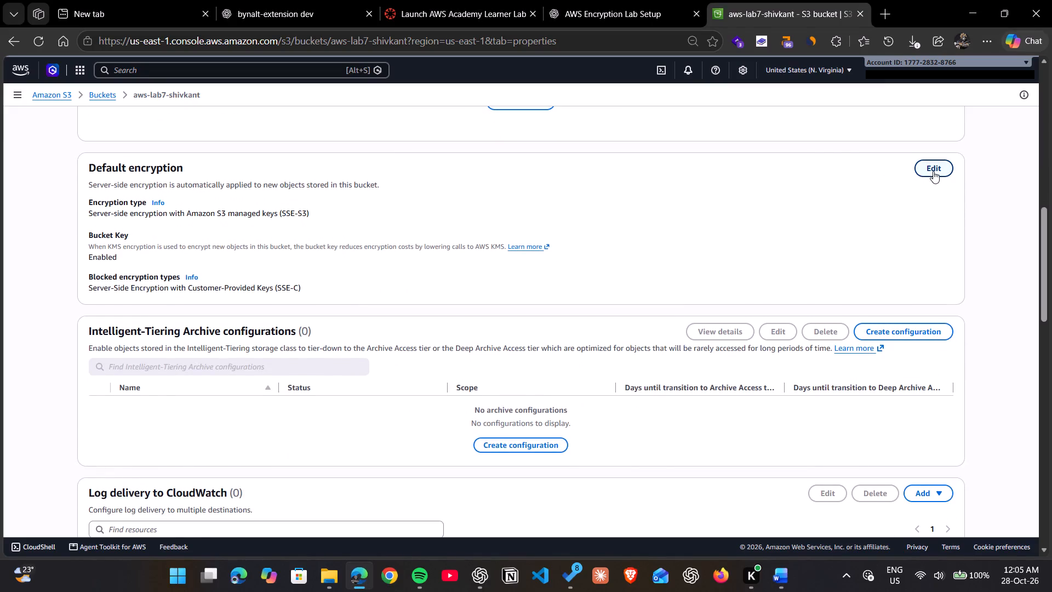
{"action": "left_click", "coordinate": [933, 171]}
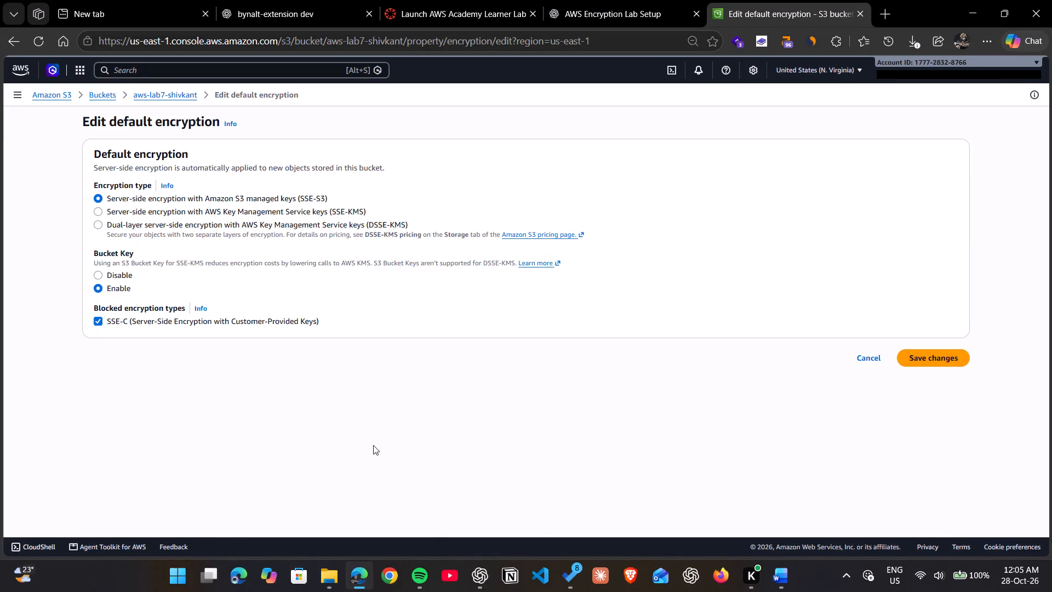
Compare the Practical7 enable-encryption instructions in Word with the Edit default encryption form in Edge.
{"action": "key", "text": "alt+Tab"}
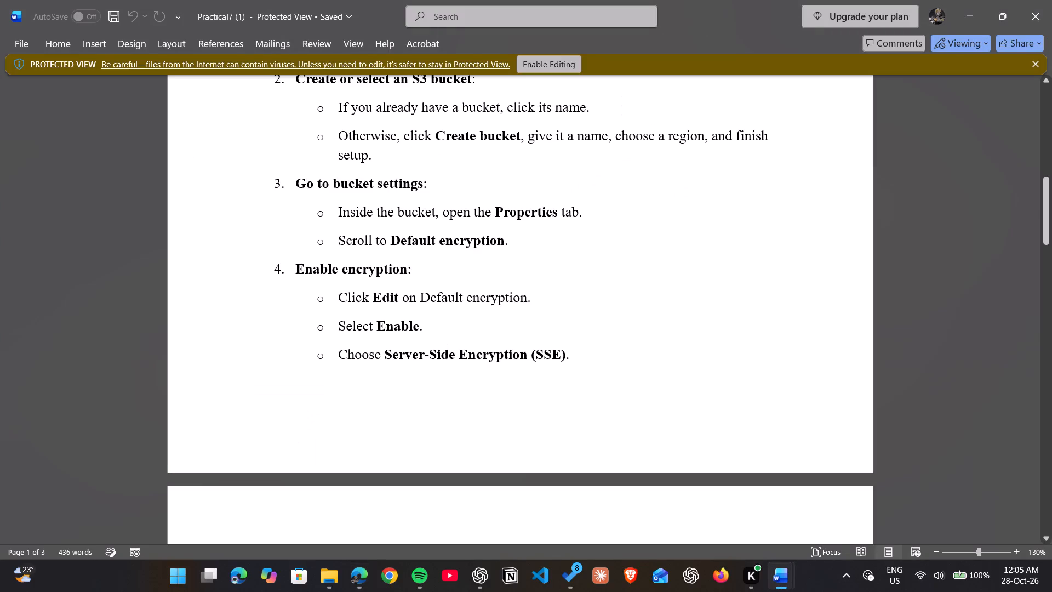
{"action": "key", "text": "alt+Tab"}
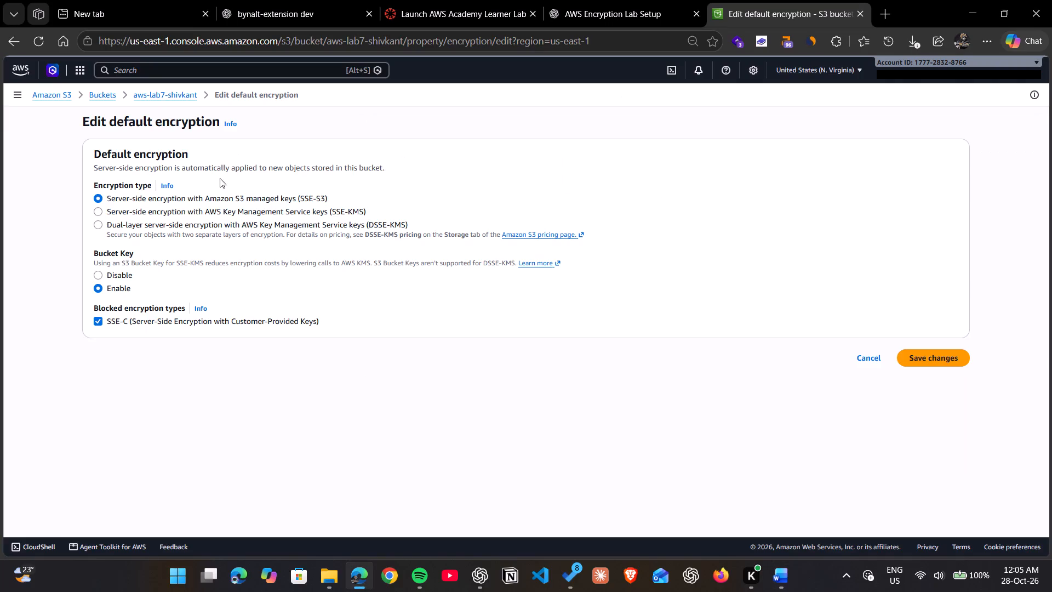
Keep Bucket Key set to Enable and, after checking the Practical7 encryption options, set the bucket's encryption type to SSE-KMS.
{"action": "left_click", "coordinate": [99, 289]}
{"action": "key", "text": "alt+Tab"}
{"action": "key", "text": "alt+Tab"}
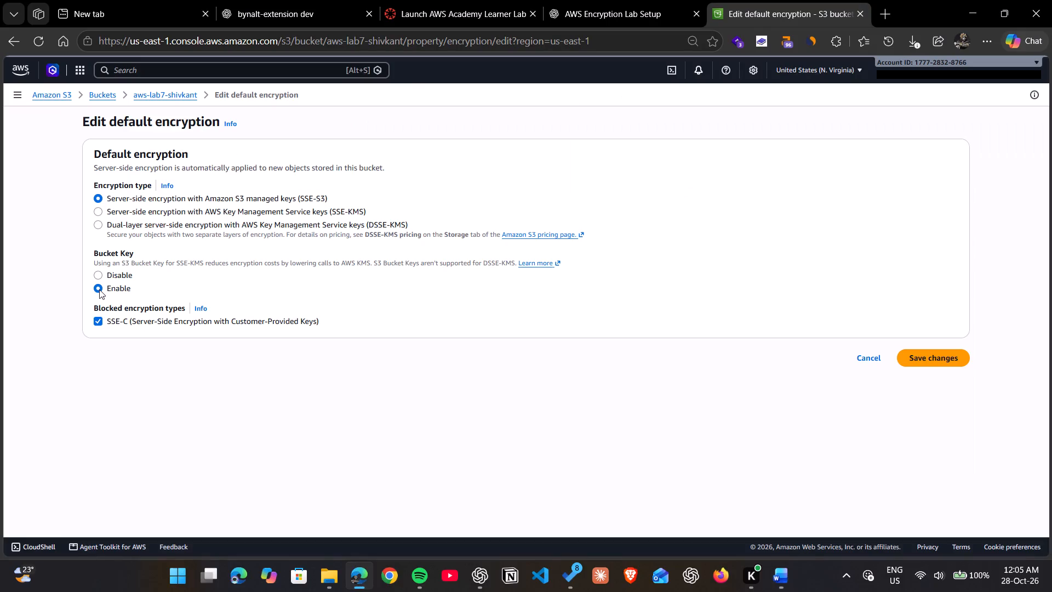
{"action": "key", "text": "alt+Tab"}
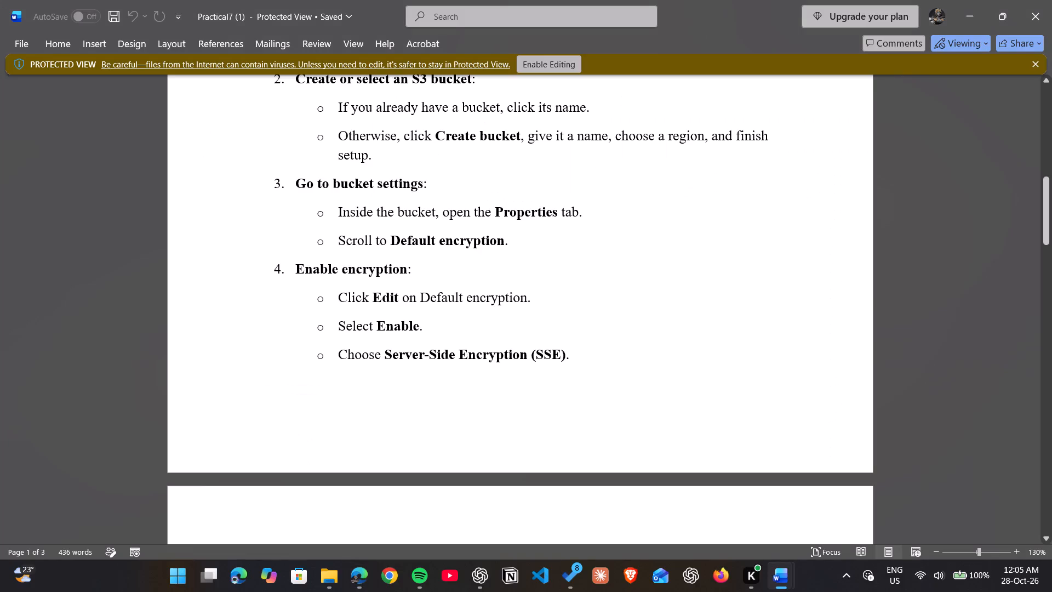
{"action": "key", "text": "alt+Tab"}
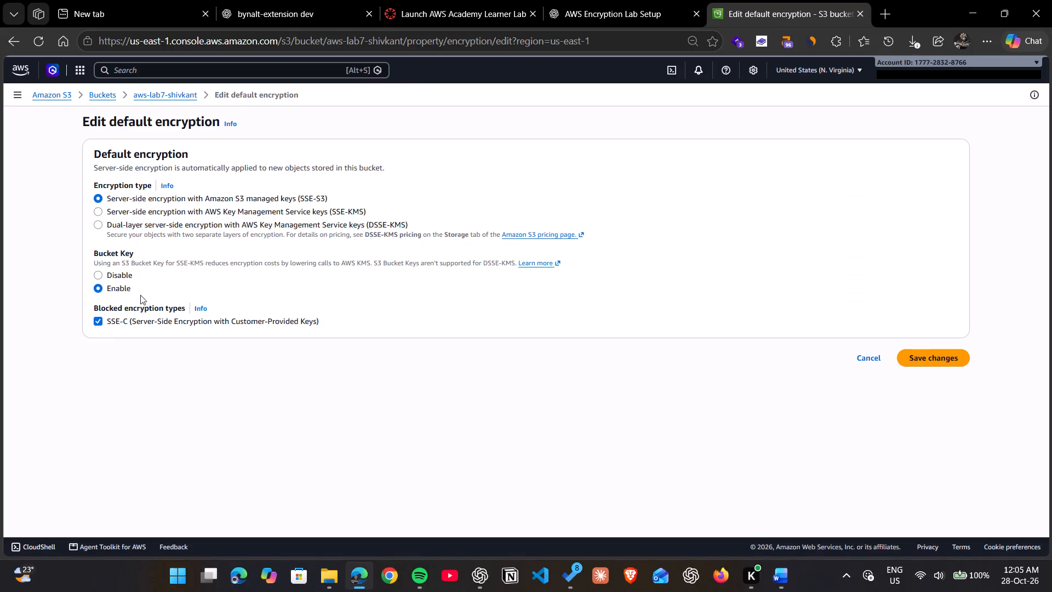
{"action": "key", "text": "alt+Tab"}
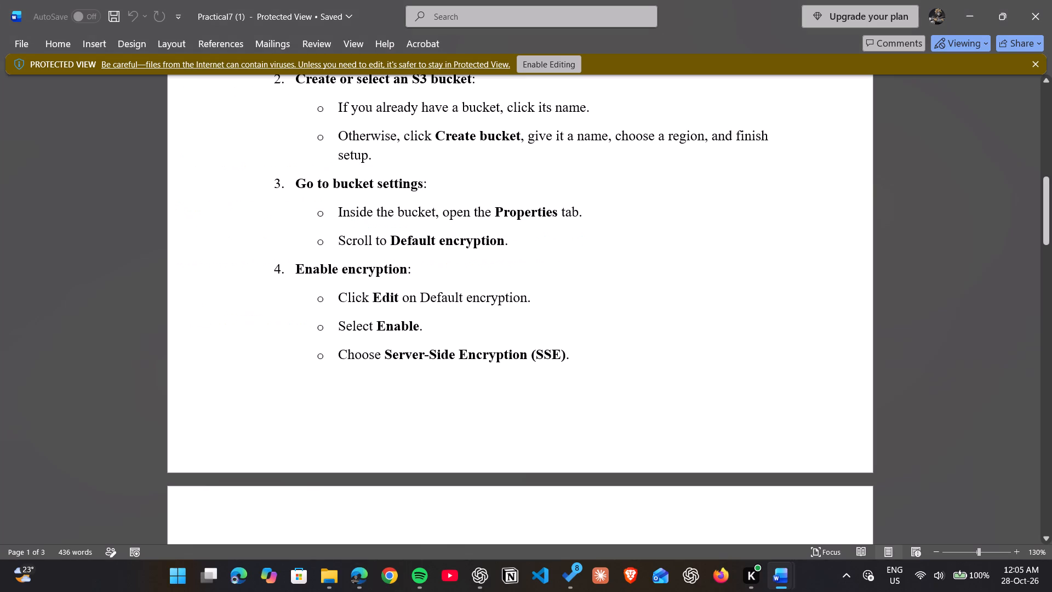
{"action": "scroll", "coordinate": [242, 308], "scroll_direction": "down", "scroll_amount": 1}
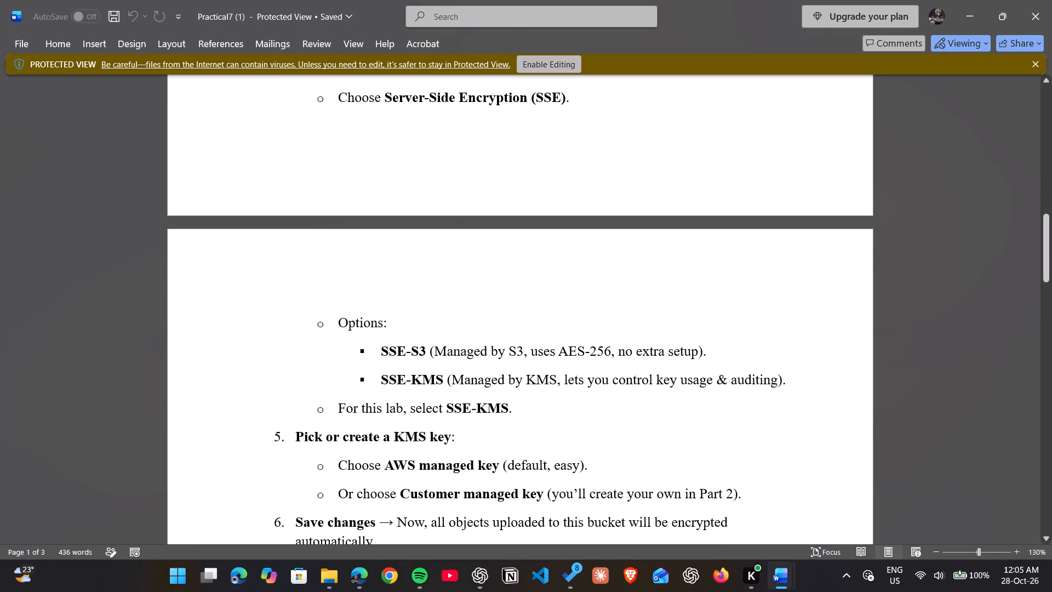
{"action": "key", "text": "alt+Tab"}
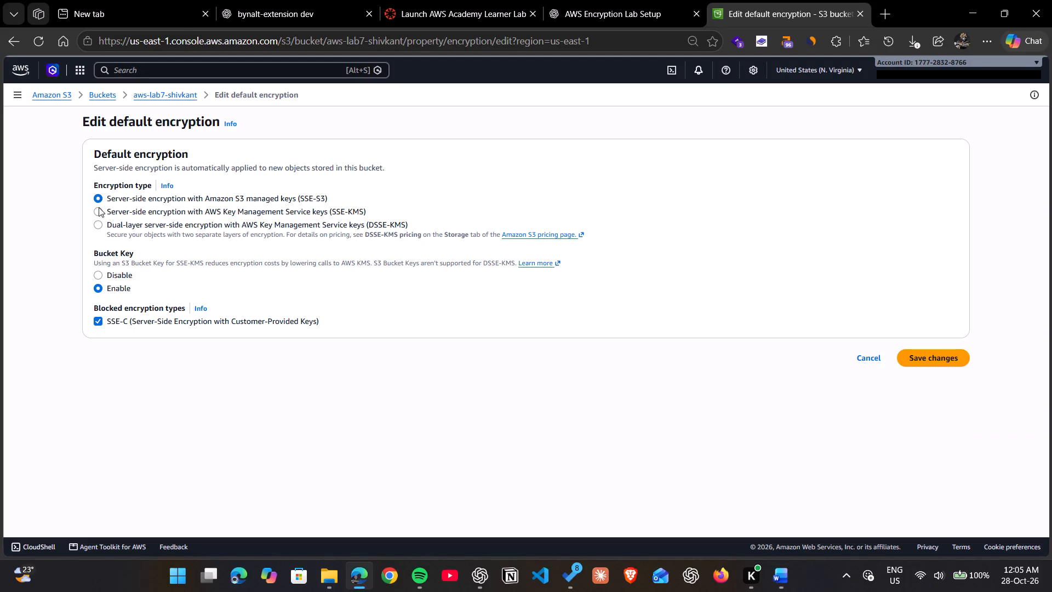
{"action": "left_click", "coordinate": [99, 212]}
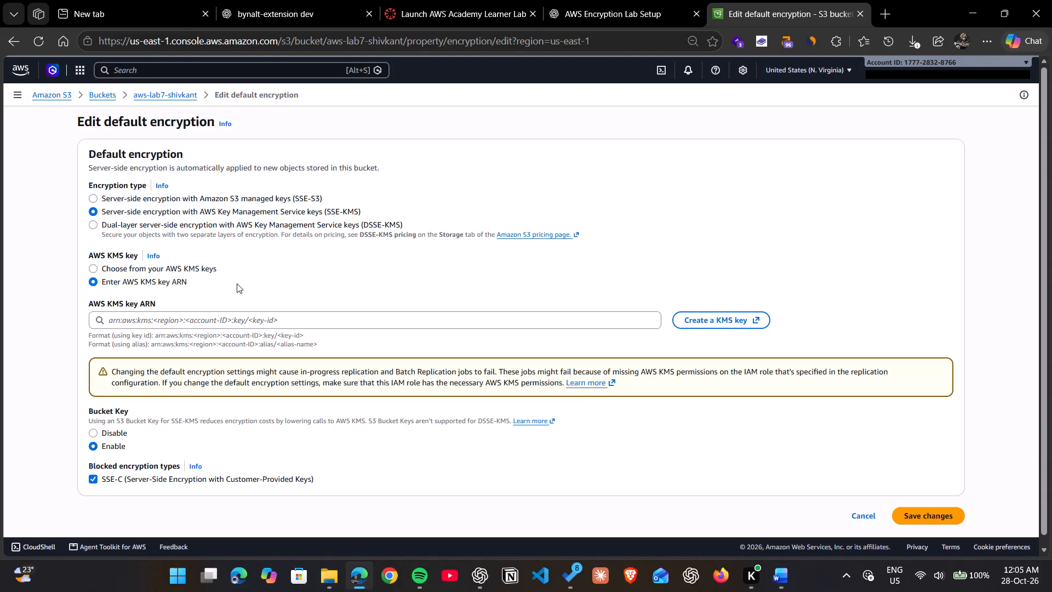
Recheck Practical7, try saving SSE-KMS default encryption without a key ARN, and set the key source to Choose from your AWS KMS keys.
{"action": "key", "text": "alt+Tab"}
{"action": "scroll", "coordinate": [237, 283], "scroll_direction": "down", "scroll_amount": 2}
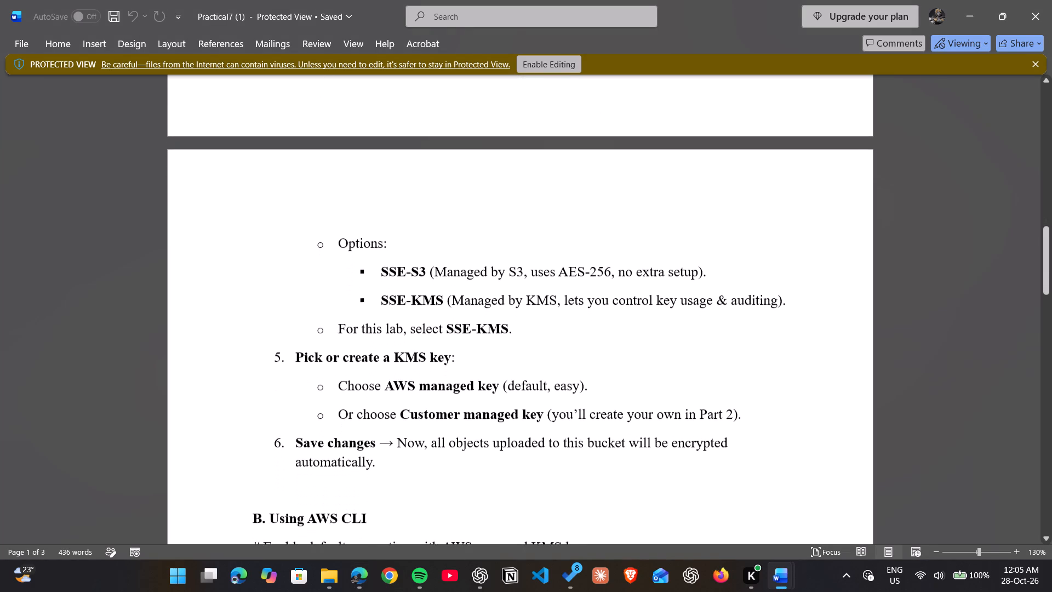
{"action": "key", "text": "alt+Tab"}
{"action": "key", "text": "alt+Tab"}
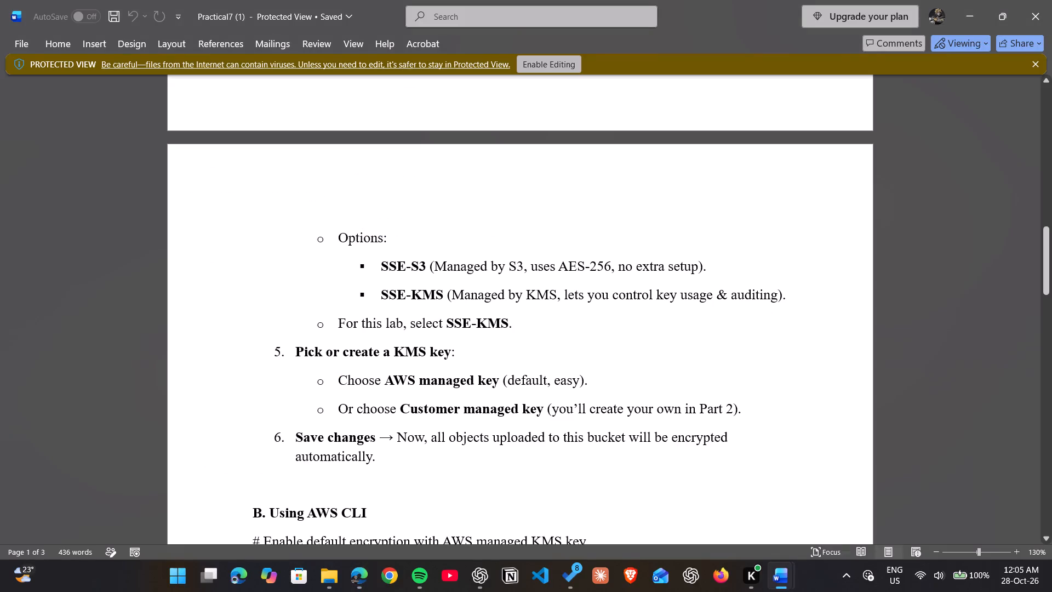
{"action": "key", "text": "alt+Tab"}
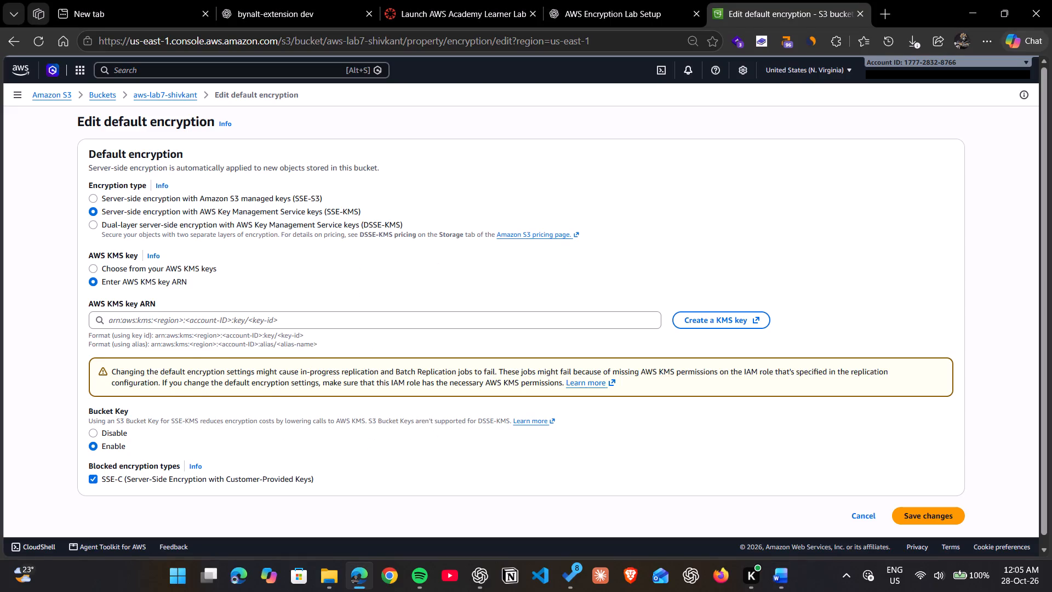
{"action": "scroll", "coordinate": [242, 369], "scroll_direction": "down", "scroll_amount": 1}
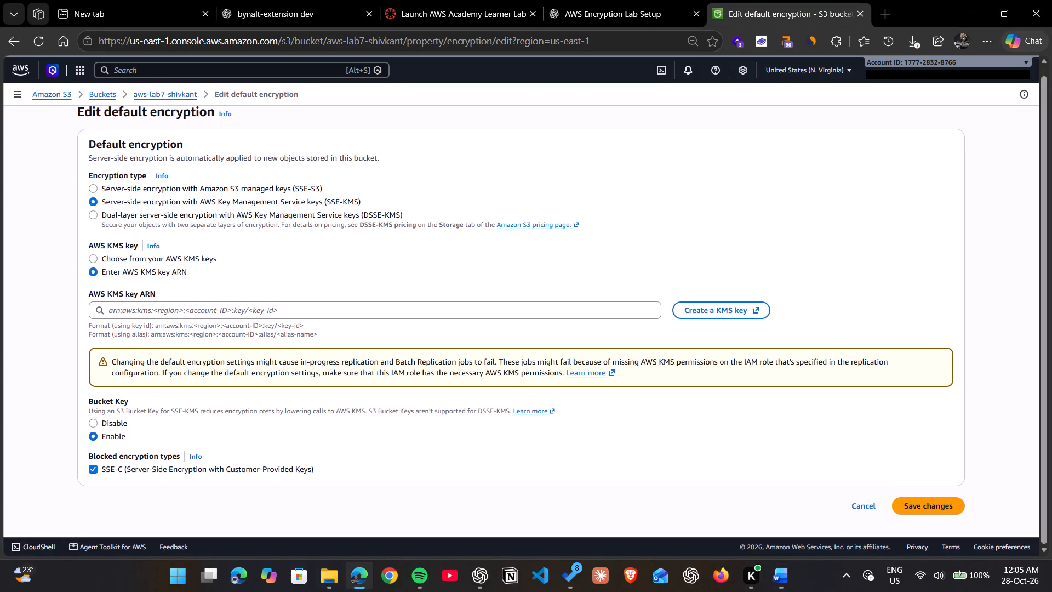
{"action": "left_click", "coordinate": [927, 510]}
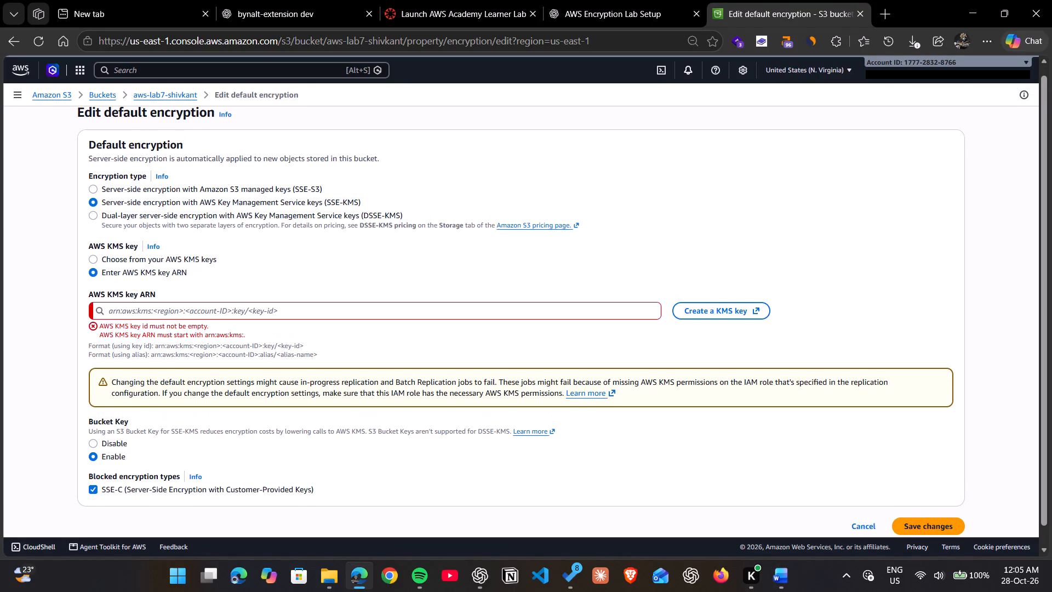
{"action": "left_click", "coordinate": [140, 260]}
Switch to Practical7 and read the KMS key instructions, the AWS CLI section and Part 2 on creating a customer managed key.
{"action": "key", "text": "alt+Tab"}
{"action": "scroll", "coordinate": [531, 425], "scroll_direction": "down", "scroll_amount": 1}
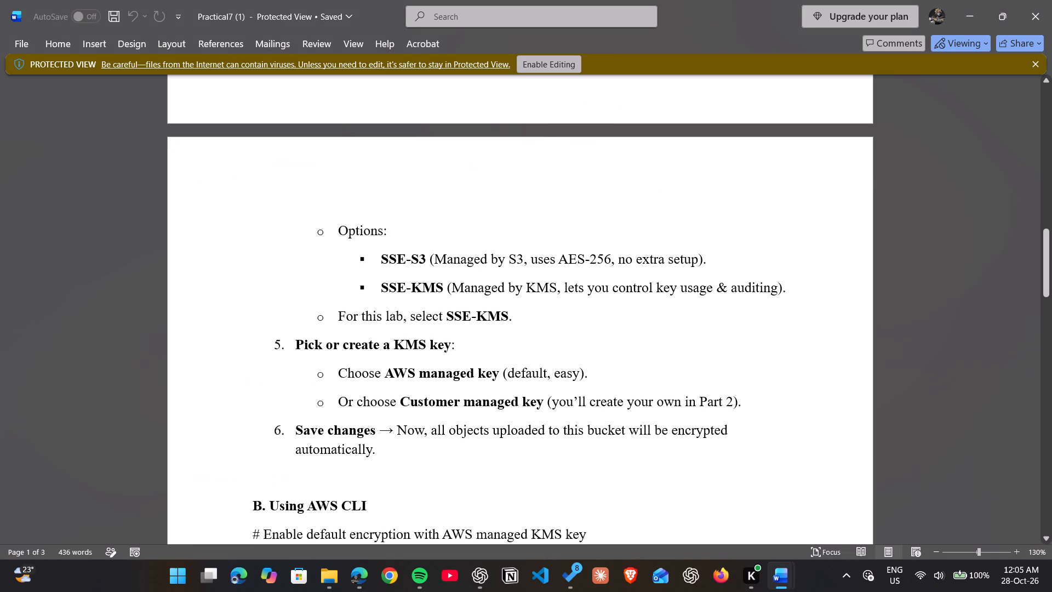
{"action": "scroll", "coordinate": [531, 425], "scroll_direction": "down", "scroll_amount": 1}
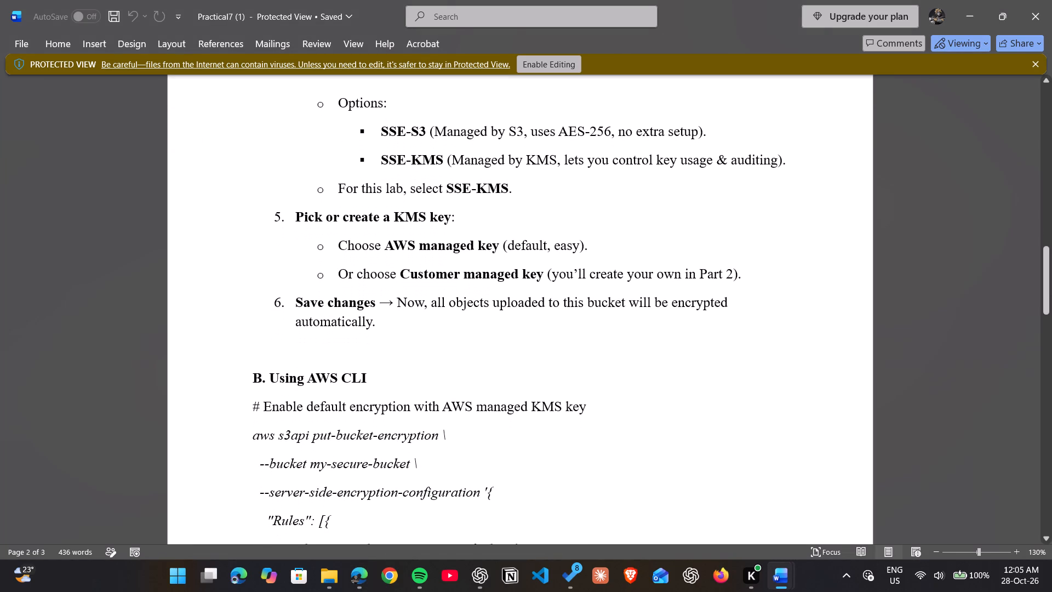
{"action": "scroll", "coordinate": [531, 425], "scroll_direction": "down", "scroll_amount": 1}
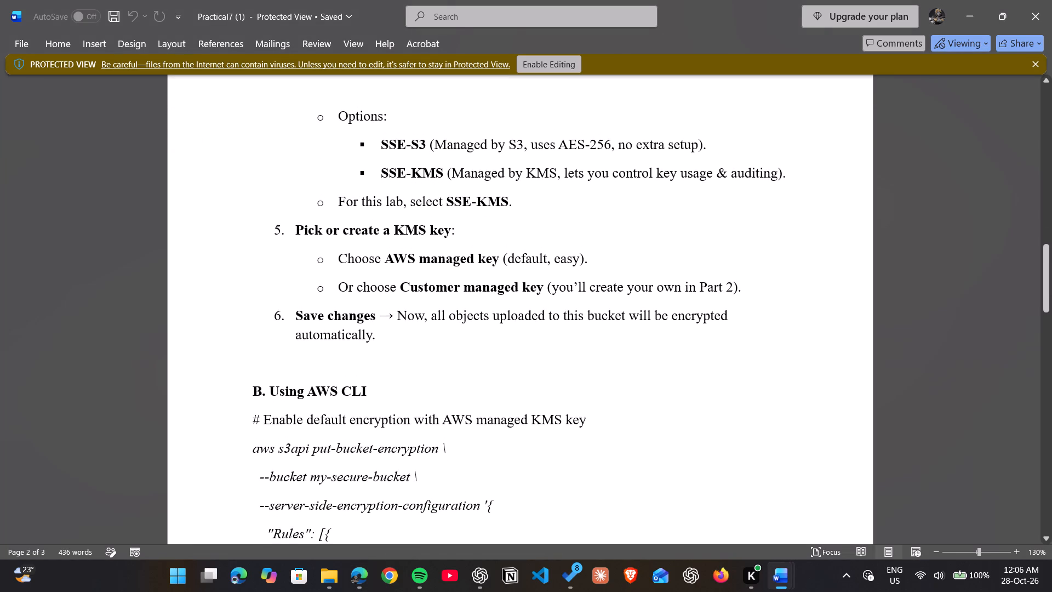
{"action": "scroll", "coordinate": [531, 425], "scroll_direction": "down", "scroll_amount": 1}
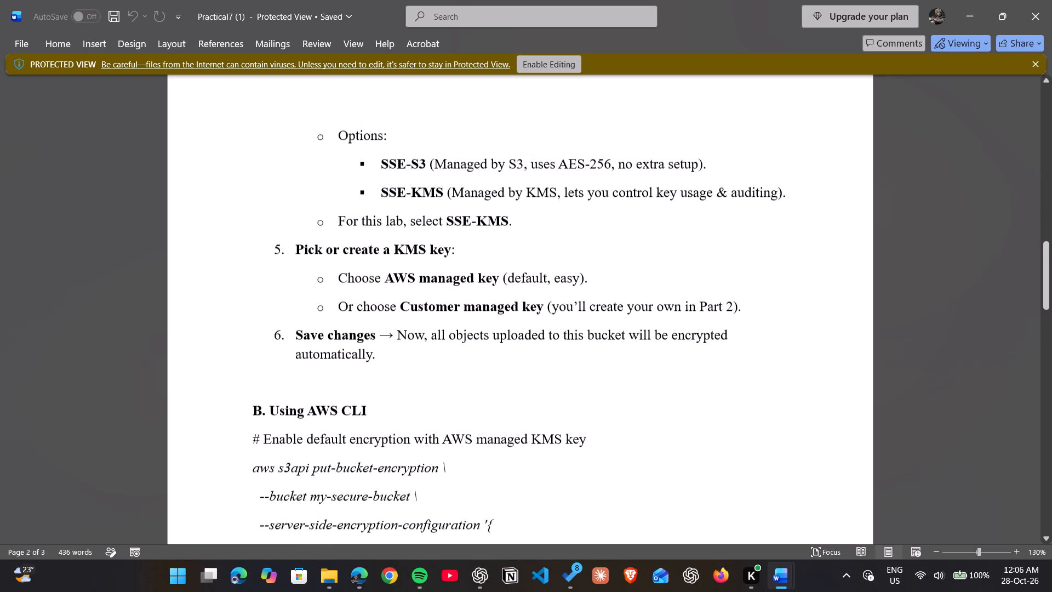
{"action": "scroll", "coordinate": [531, 425], "scroll_direction": "down", "scroll_amount": 2}
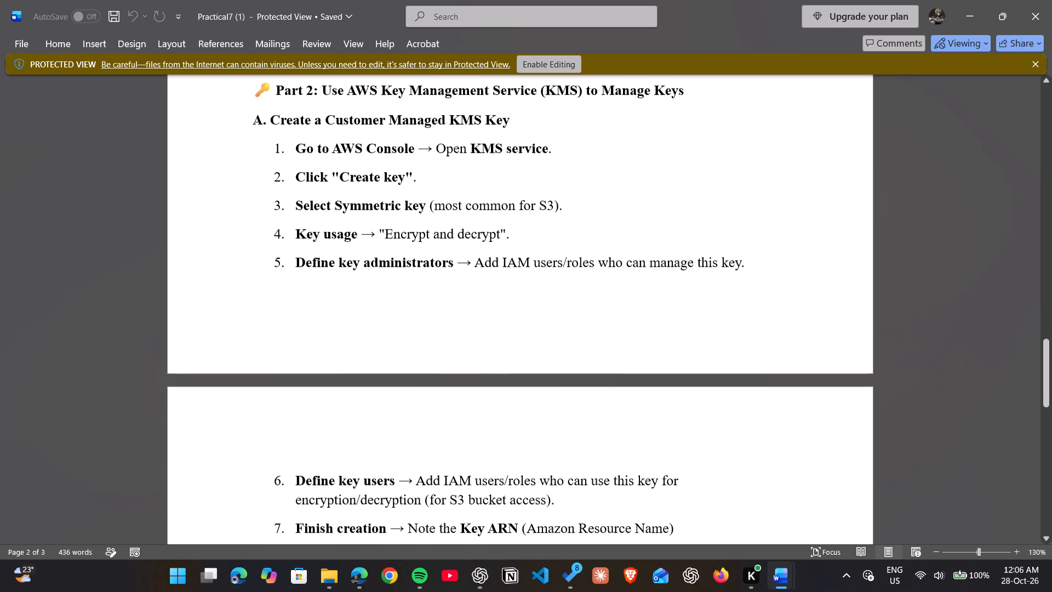
{"action": "scroll", "coordinate": [531, 425], "scroll_direction": "down", "scroll_amount": 1}
Set the key source to Enter AWS KMS key ARN in Edge, capture the full screen and paste it into Word's Document1.
{"action": "key", "text": "alt+Tab"}
{"action": "scroll", "coordinate": [531, 425], "scroll_direction": "up", "scroll_amount": 1}
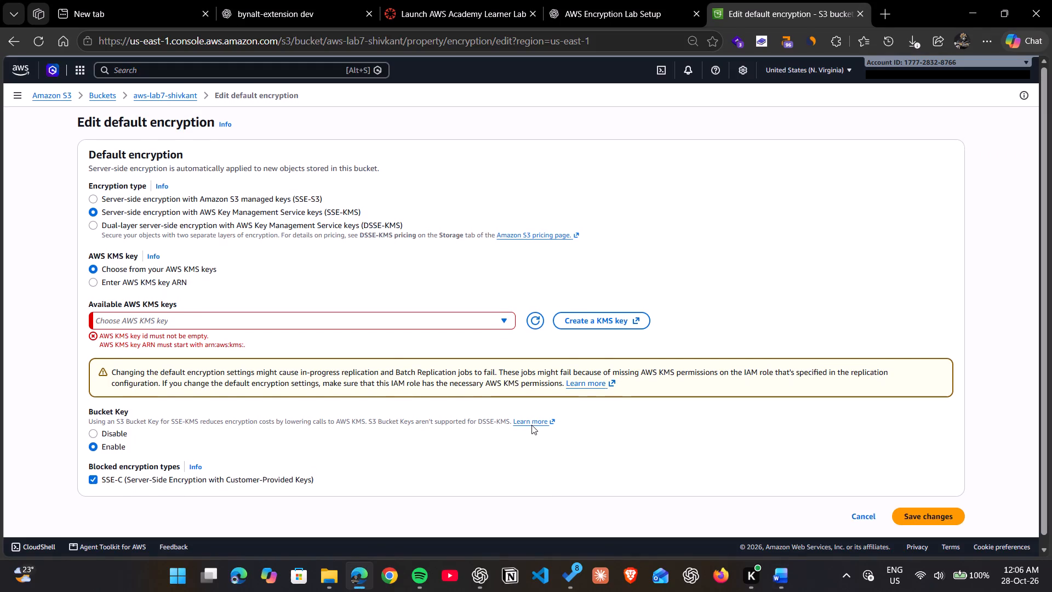
{"action": "left_click", "coordinate": [94, 282]}
{"action": "key", "text": "super+Print"}
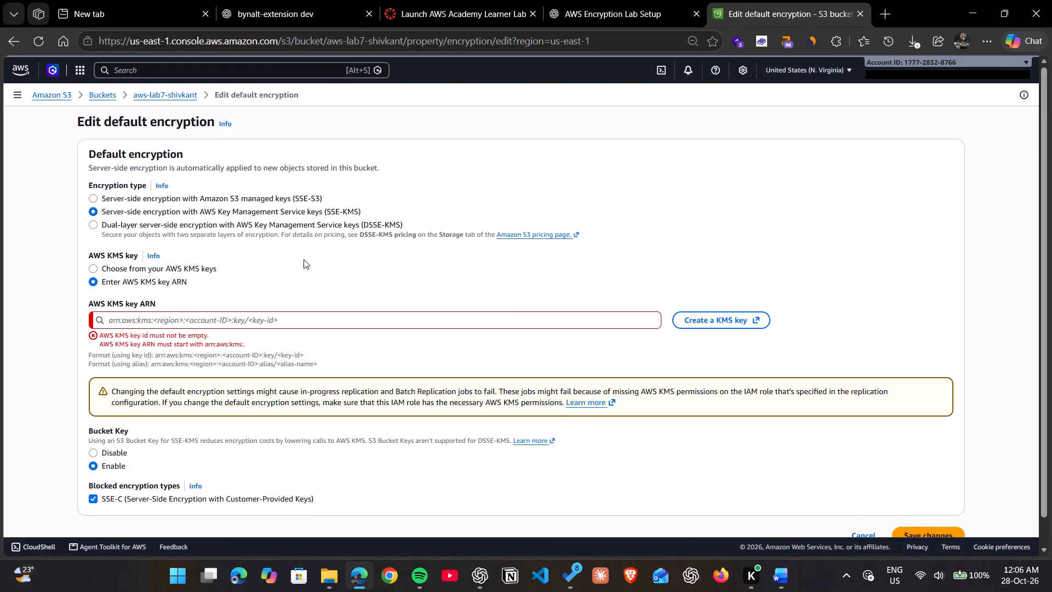
{"action": "left_click", "coordinate": [781, 583]}
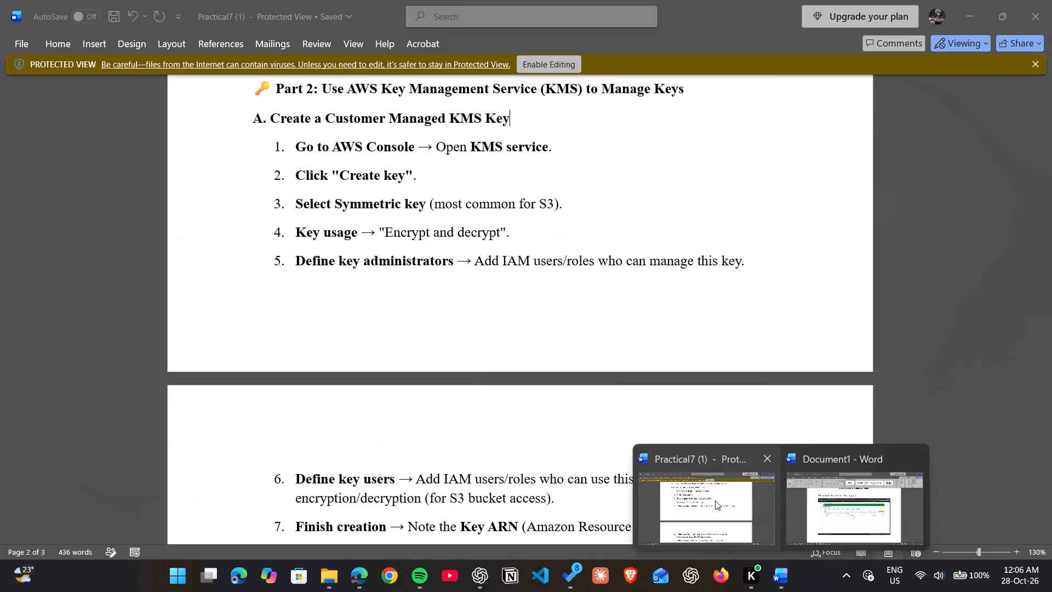
{"action": "left_click", "coordinate": [814, 496]}
{"action": "key", "text": "ctrl+v"}
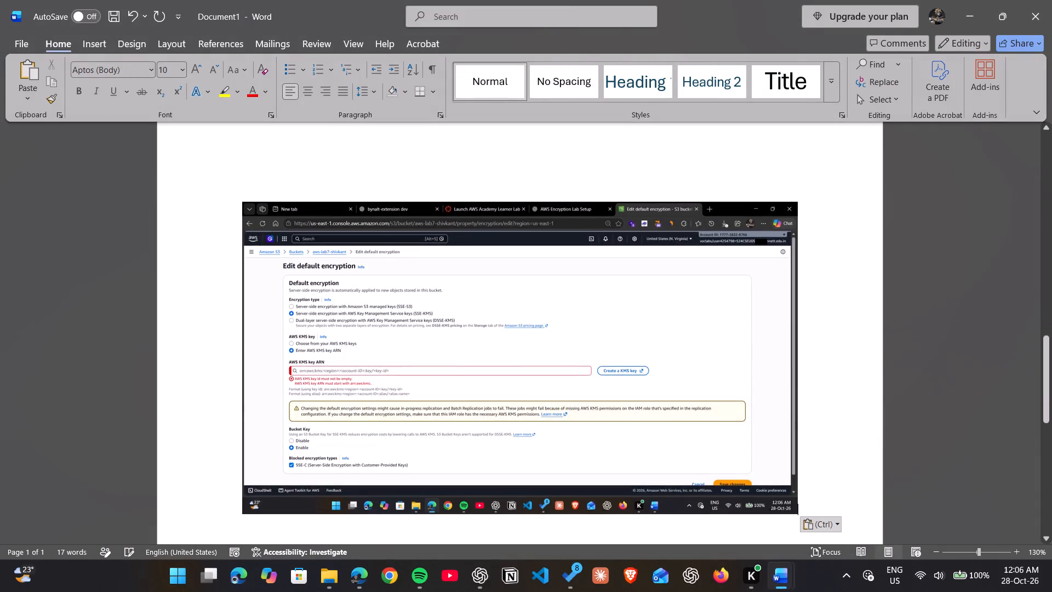
Add a blank line below the bucket's Objects page screenshot in Document1.
{"action": "scroll", "coordinate": [624, 204], "scroll_direction": "up", "scroll_amount": 5}
{"action": "left_click", "coordinate": [593, 308]}
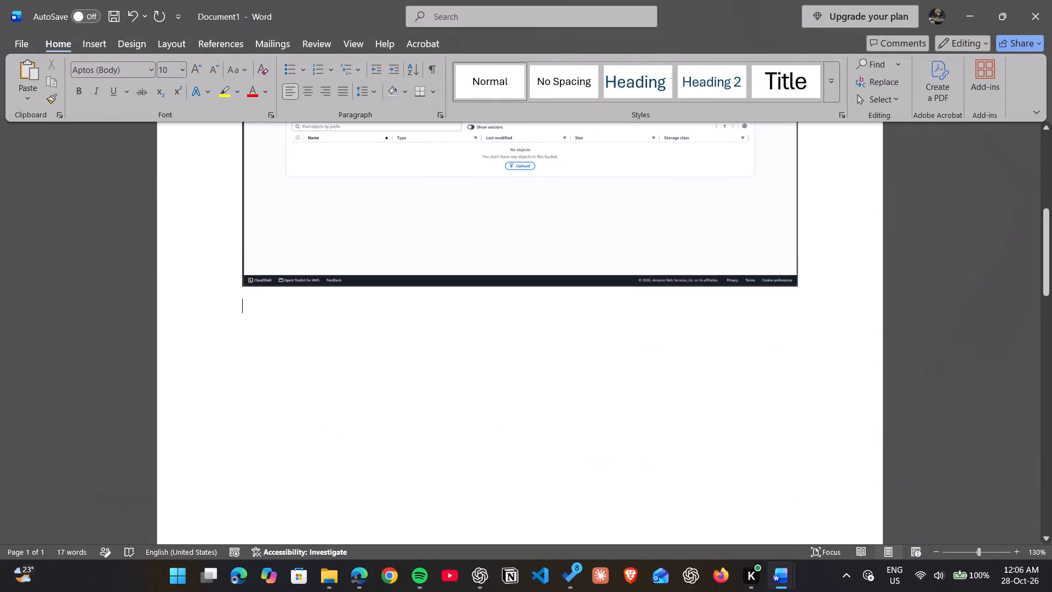
{"action": "key", "text": "Return"}
Copy the "Go to bucket settings" and "Enable encryption" instructions with their sub-bullets from Practical7 and paste them below the Objects screenshot in Document1.
{"action": "key", "text": "alt+Tab"}
{"action": "left_click", "coordinate": [794, 572]}
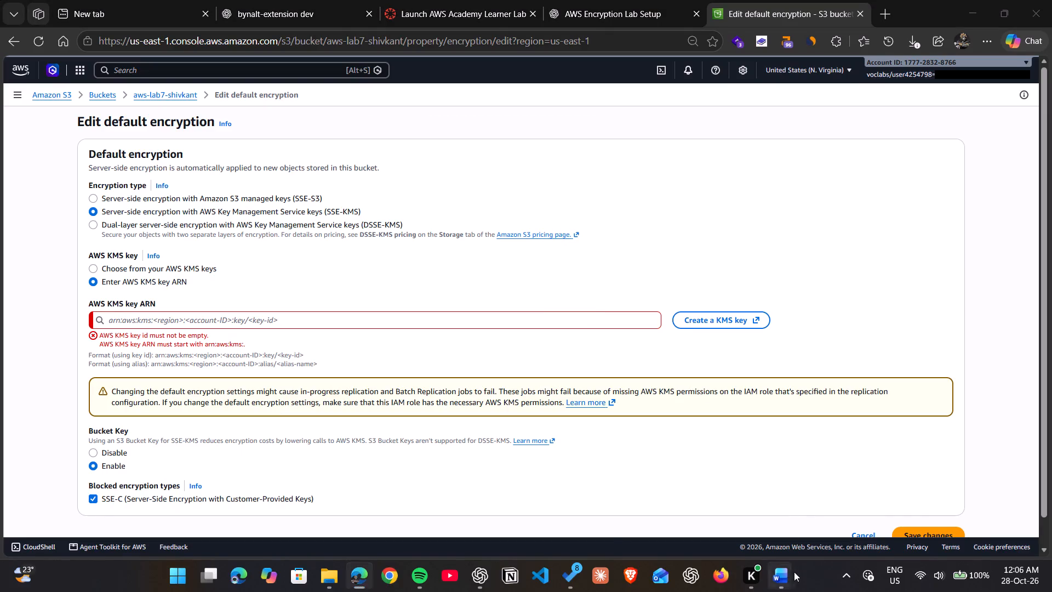
{"action": "left_click", "coordinate": [730, 523]}
{"action": "scroll", "coordinate": [698, 344], "scroll_direction": "up", "scroll_amount": 5}
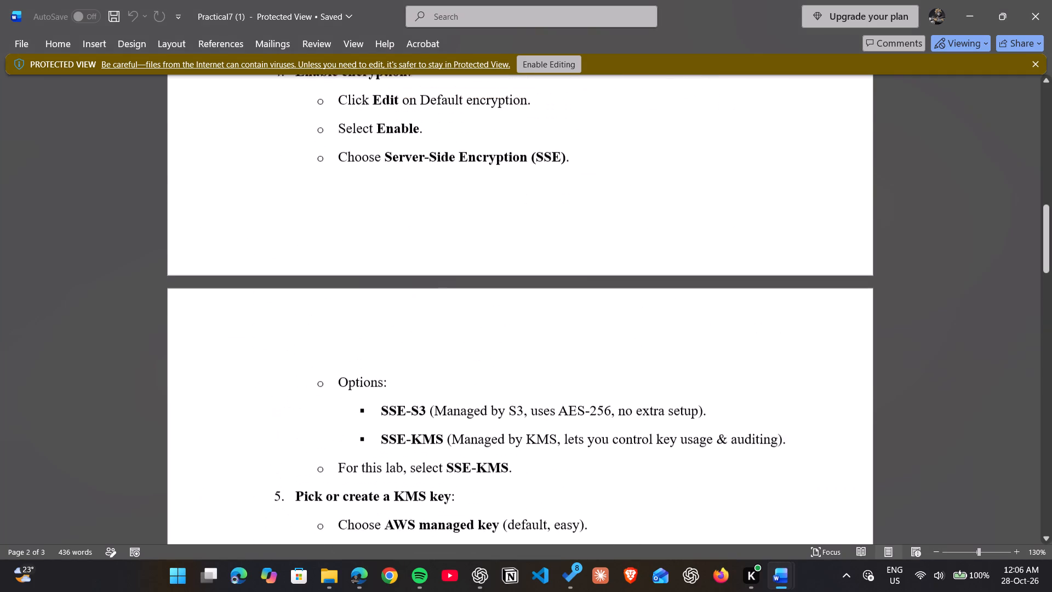
{"action": "scroll", "coordinate": [698, 344], "scroll_direction": "up", "scroll_amount": 1}
{"action": "scroll", "coordinate": [698, 344], "scroll_direction": "down", "scroll_amount": 1, "text": "ctrl"}
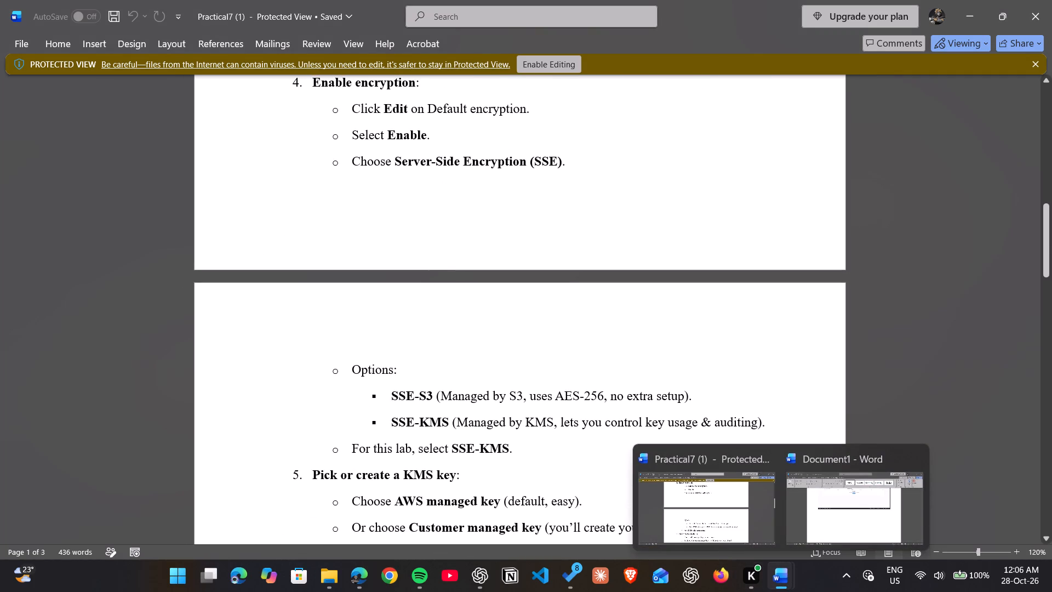
{"action": "scroll", "coordinate": [563, 358], "scroll_direction": "up", "scroll_amount": 1}
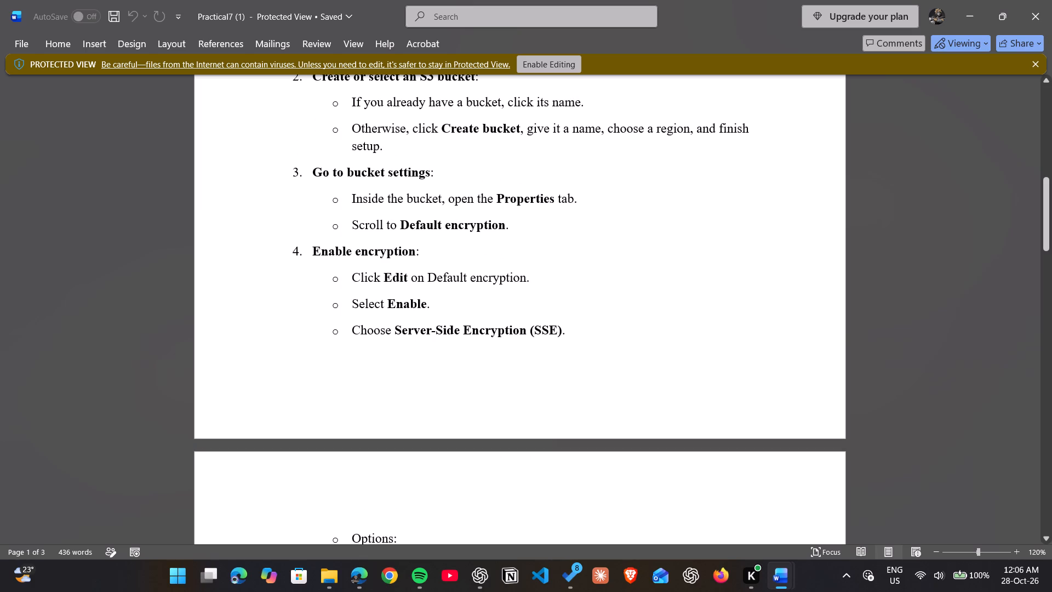
{"action": "left_click_drag", "start_coordinate": [316, 168], "coordinate": [562, 330]}
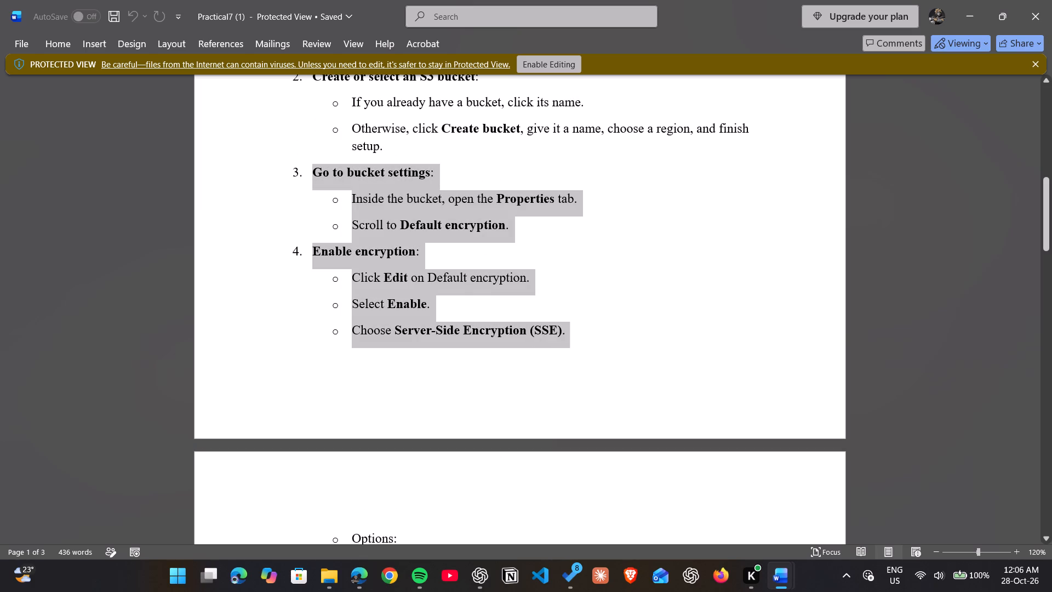
{"action": "left_click_drag", "start_coordinate": [562, 330], "coordinate": [512, 492]}
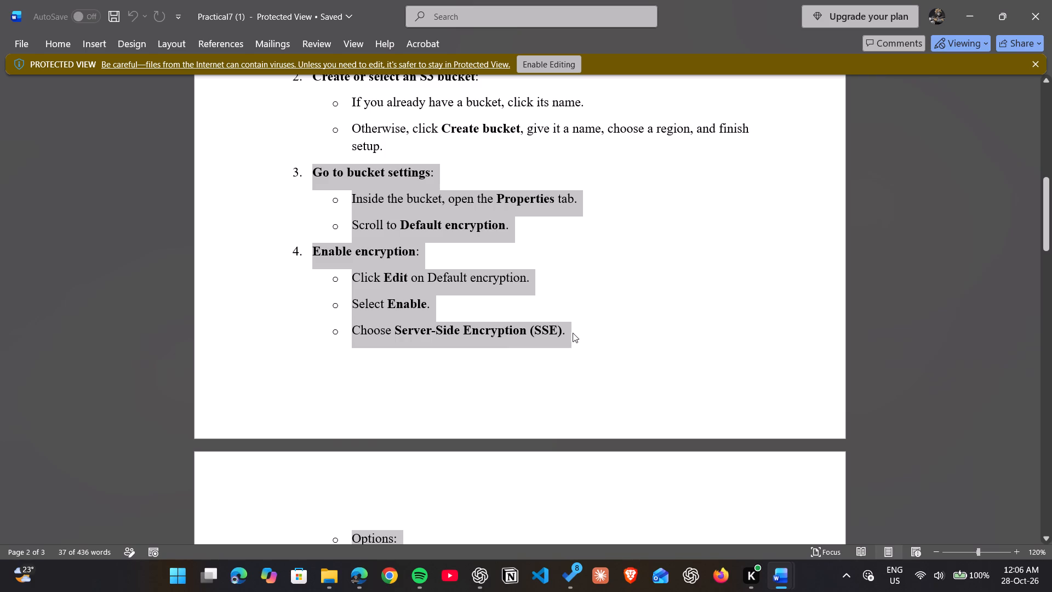
{"action": "left_click", "coordinate": [568, 326]}
{"action": "left_click_drag", "start_coordinate": [568, 329], "coordinate": [285, 172]}
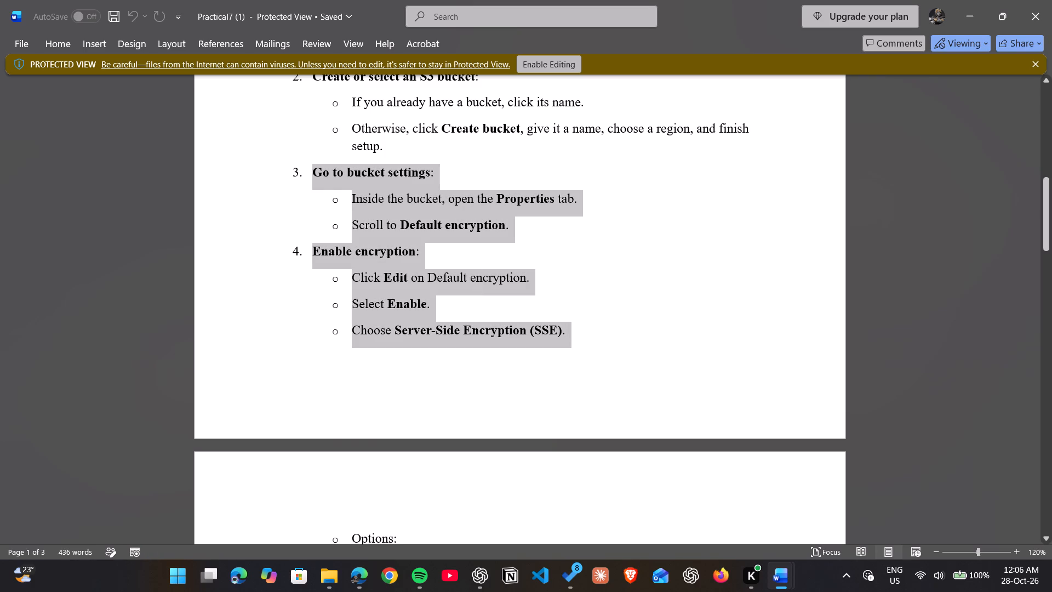
{"action": "left_click_drag", "start_coordinate": [285, 172], "coordinate": [286, 165]}
{"action": "key", "text": "ctrl+c"}
{"action": "left_click", "coordinate": [791, 590]}
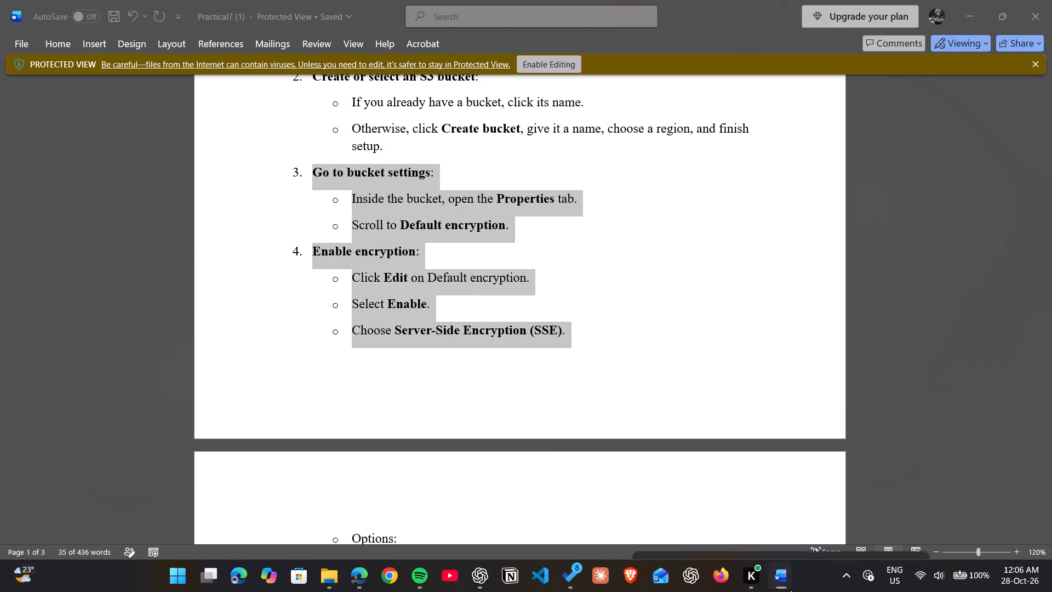
{"action": "left_click", "coordinate": [791, 491]}
{"action": "key", "text": "ctrl+v"}
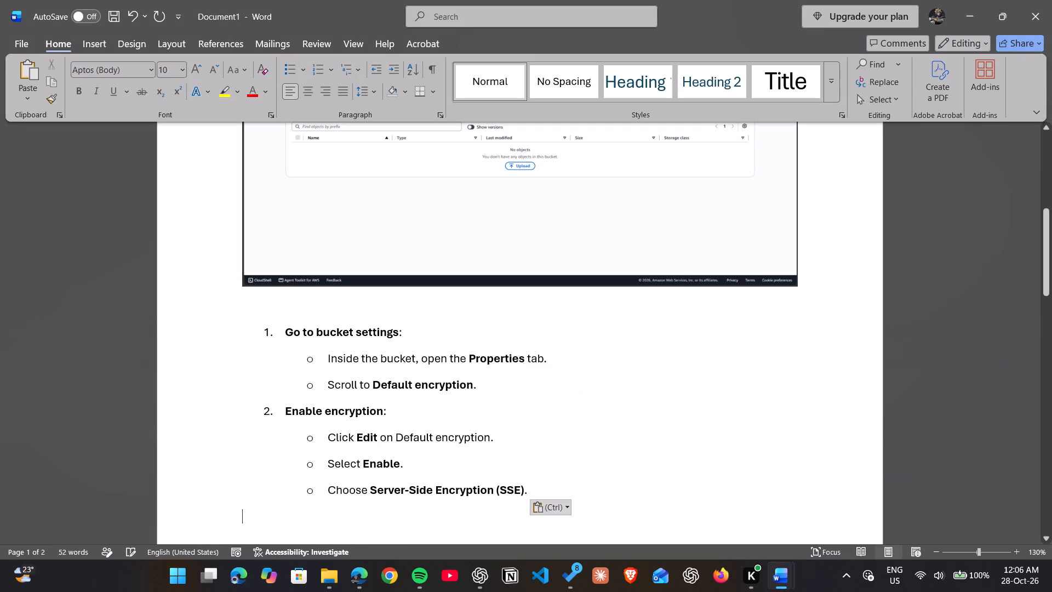
Remove the list numbers from the "Go to bucket settings" and "Enable encryption" headings in Document1.
{"action": "left_click", "coordinate": [287, 326]}
{"action": "key", "text": "BackSpace"}
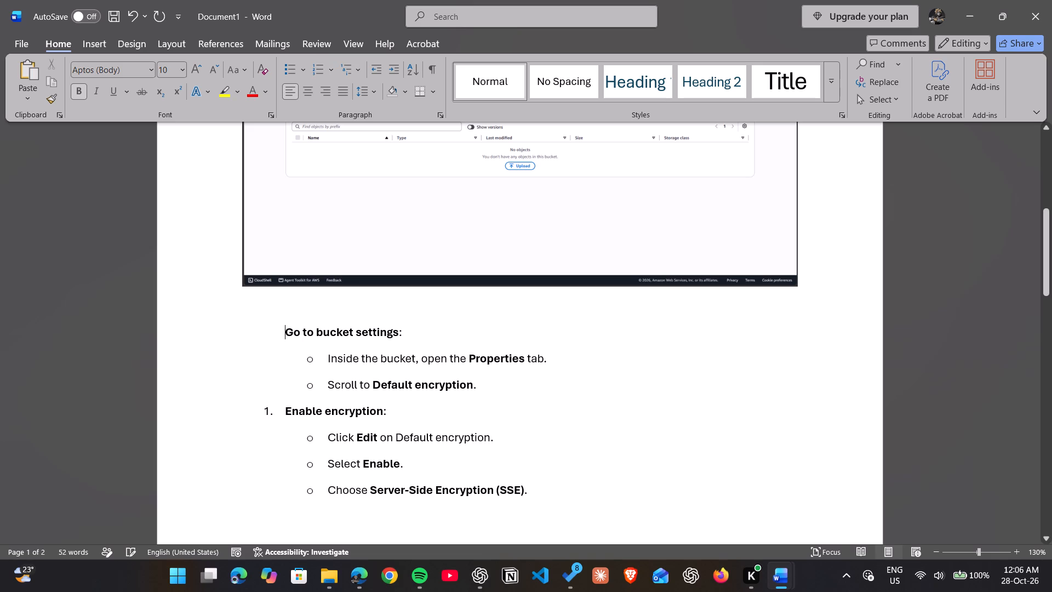
{"action": "left_click", "coordinate": [289, 409]}
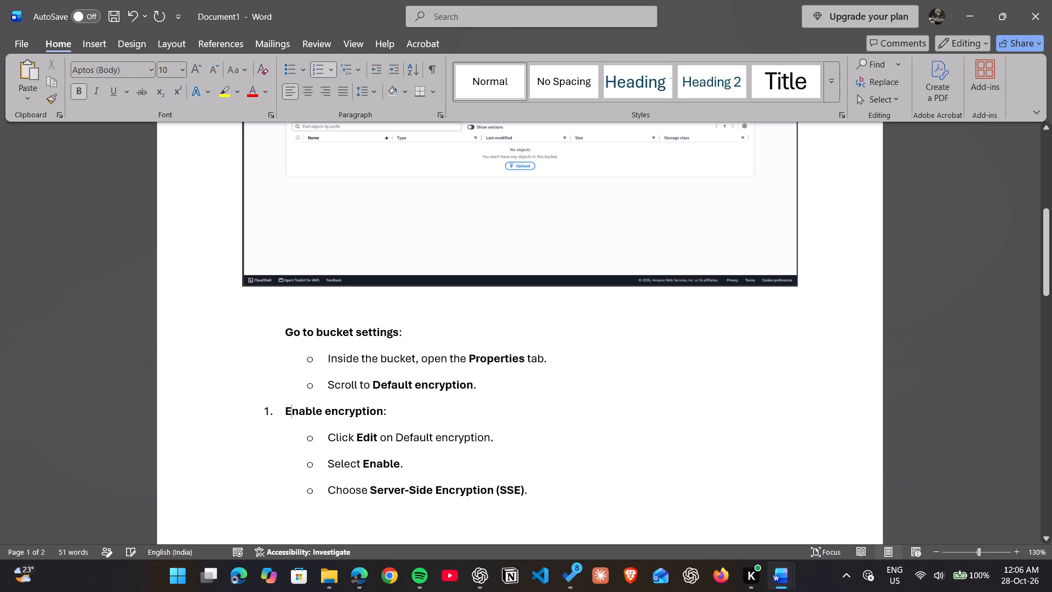
{"action": "key", "text": "Left"}
{"action": "key", "text": "BackSpace"}
Change the "Enable encryption" heading to read "Enabled encryption".
{"action": "scroll", "coordinate": [408, 405], "scroll_direction": "down", "scroll_amount": 2}
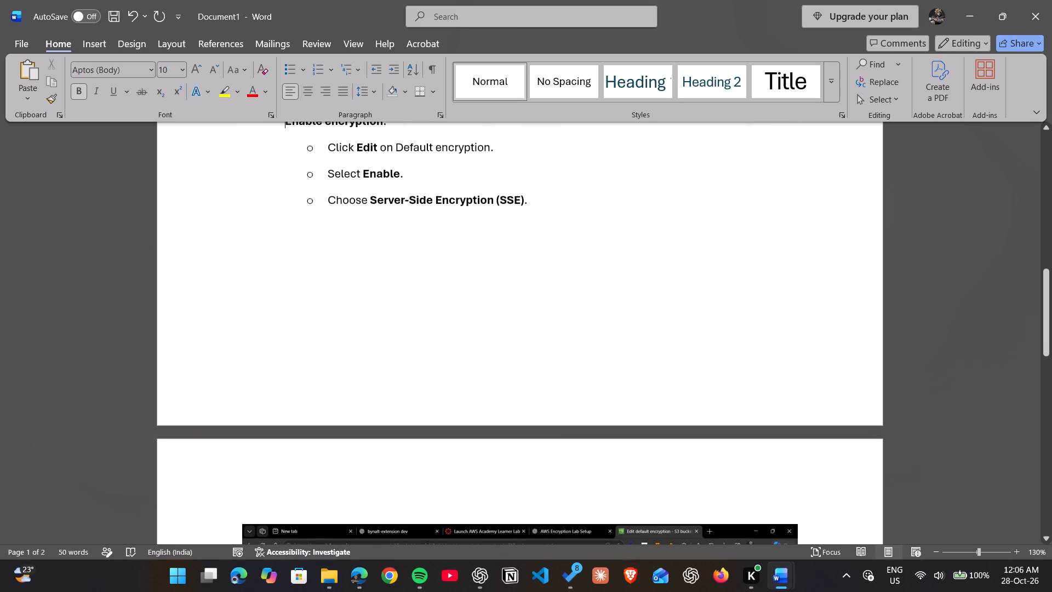
{"action": "scroll", "coordinate": [422, 261], "scroll_direction": "up", "scroll_amount": 1}
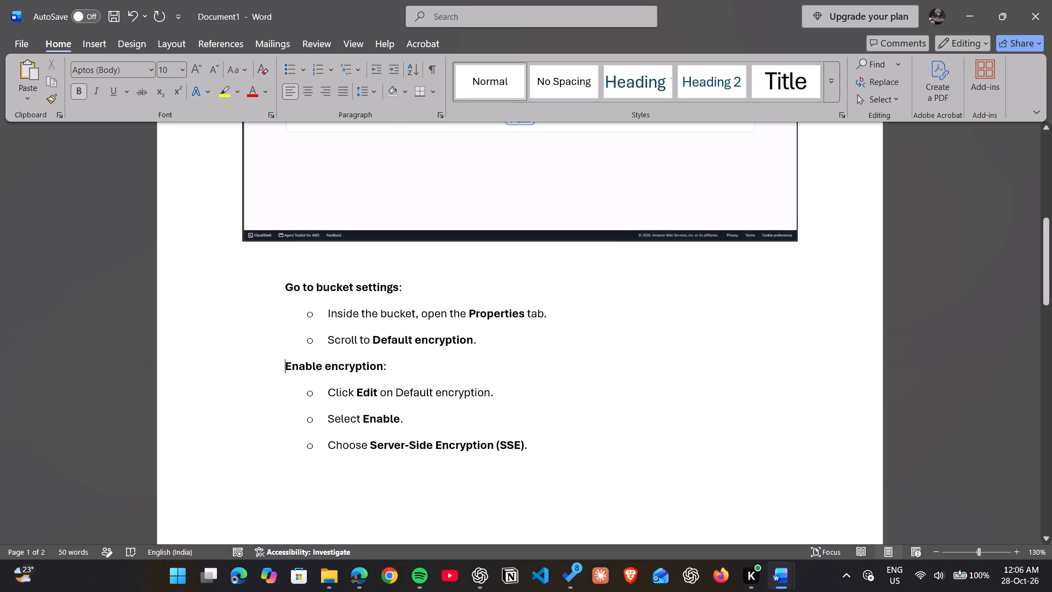
{"action": "left_click", "coordinate": [324, 370]}
{"action": "key", "text": "BackSpace"}
{"action": "type", "text": "d"}
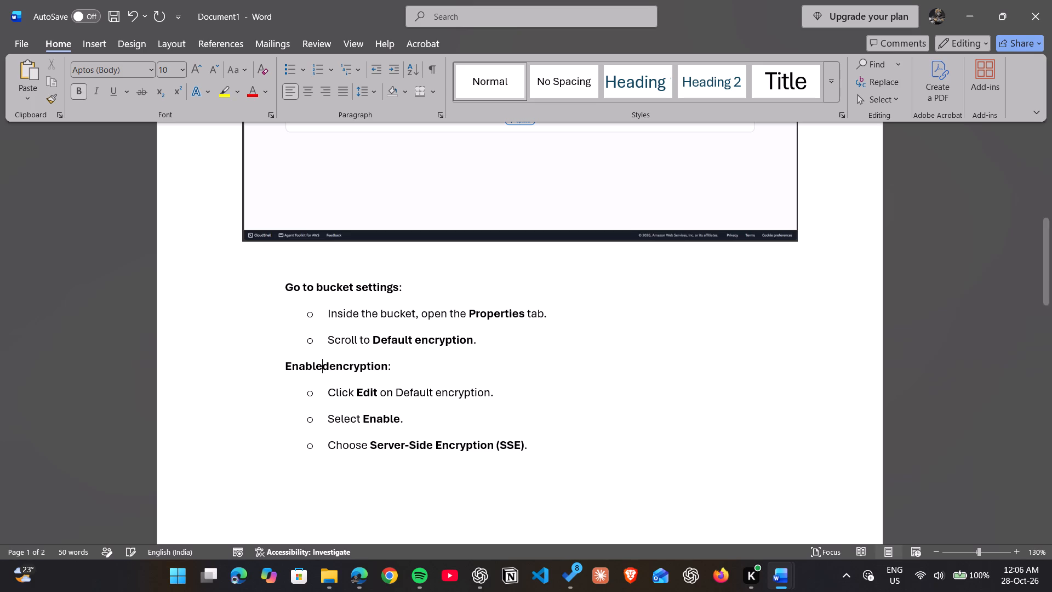
{"action": "key", "text": "space"}
Switch to Spotify, play "Defender" from the queue from its beginning, and return to Document1.
{"action": "left_click", "coordinate": [413, 578]}
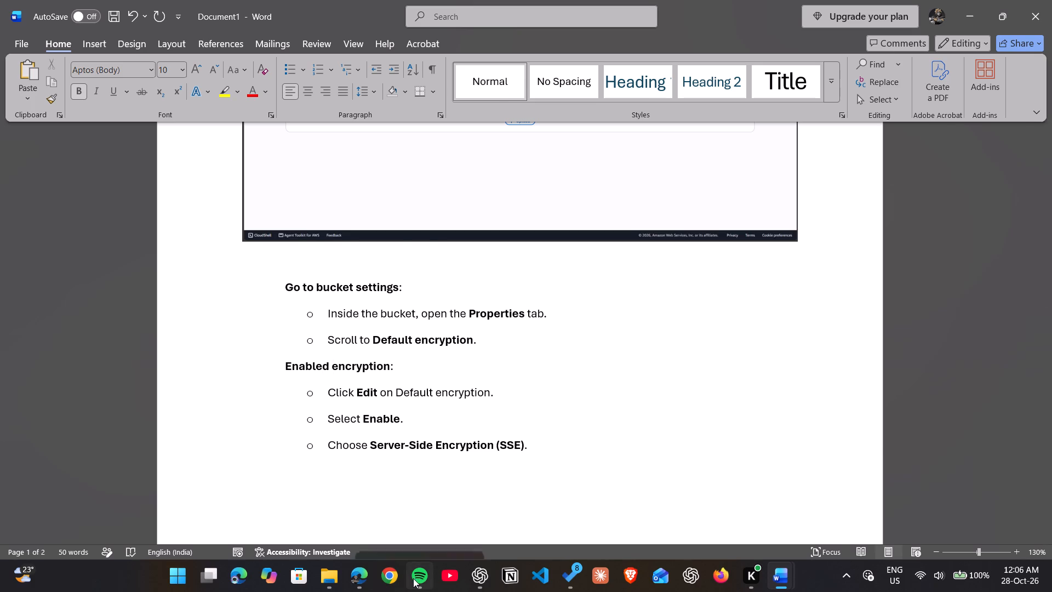
{"action": "scroll", "coordinate": [494, 280], "scroll_direction": "down", "scroll_amount": 2}
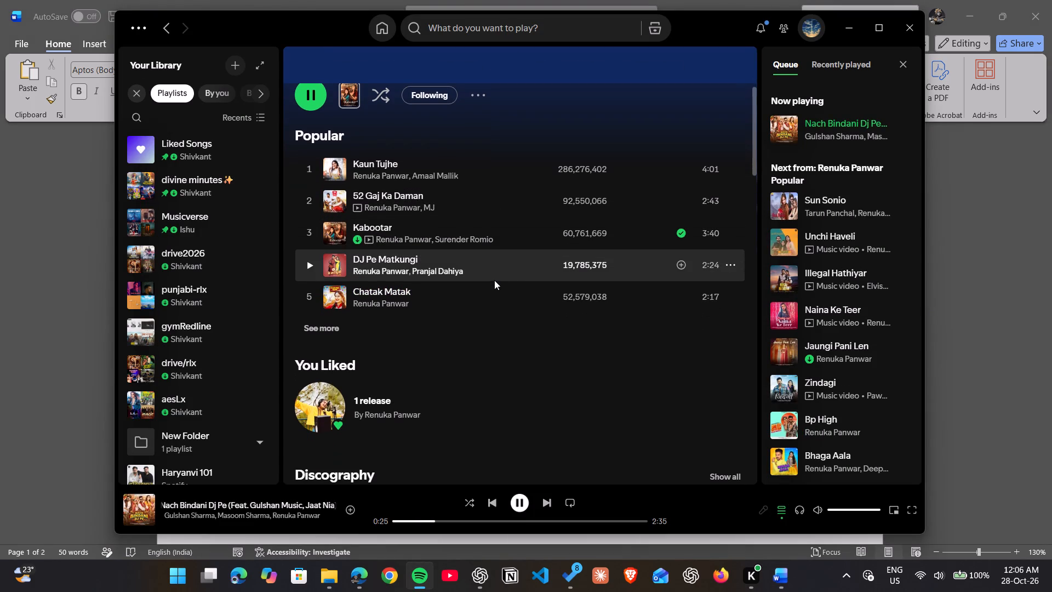
{"action": "scroll", "coordinate": [458, 305], "scroll_direction": "down", "scroll_amount": 1}
{"action": "scroll", "coordinate": [779, 344], "scroll_direction": "down", "scroll_amount": 3}
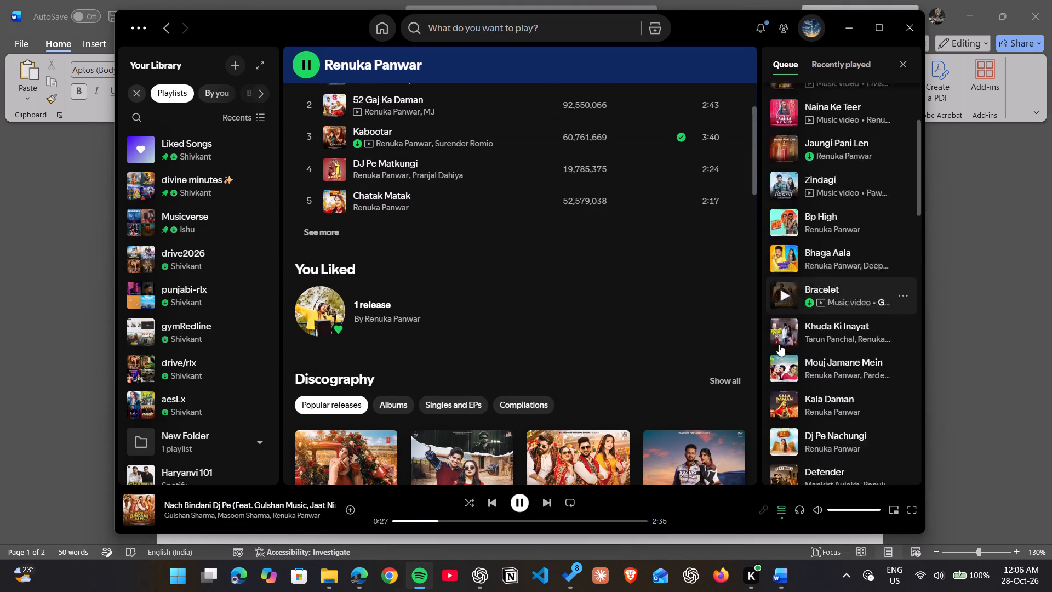
{"action": "scroll", "coordinate": [779, 344], "scroll_direction": "down", "scroll_amount": 2}
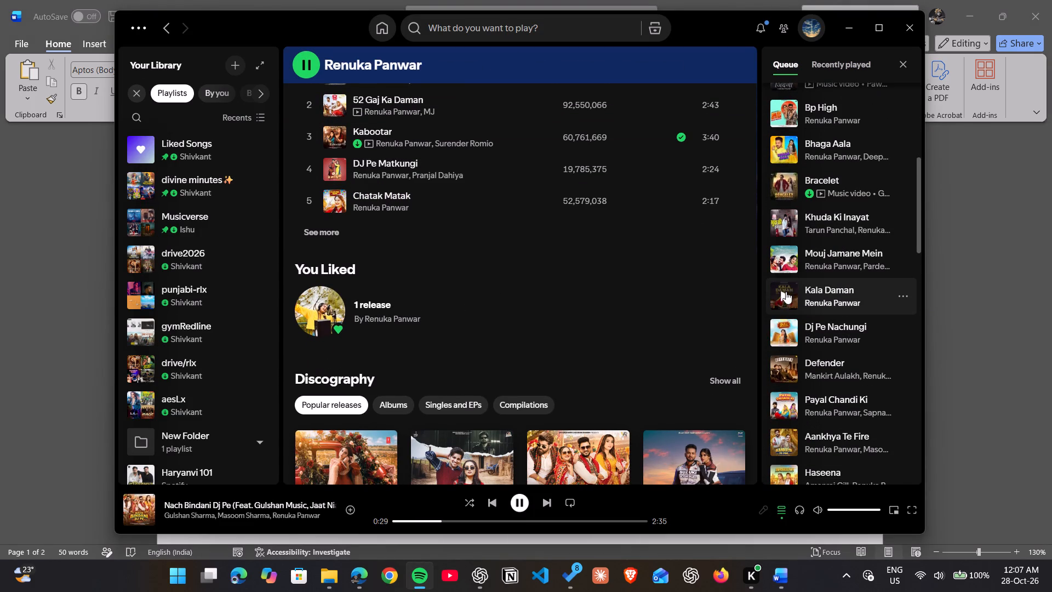
{"action": "scroll", "coordinate": [782, 345], "scroll_direction": "down", "scroll_amount": 2}
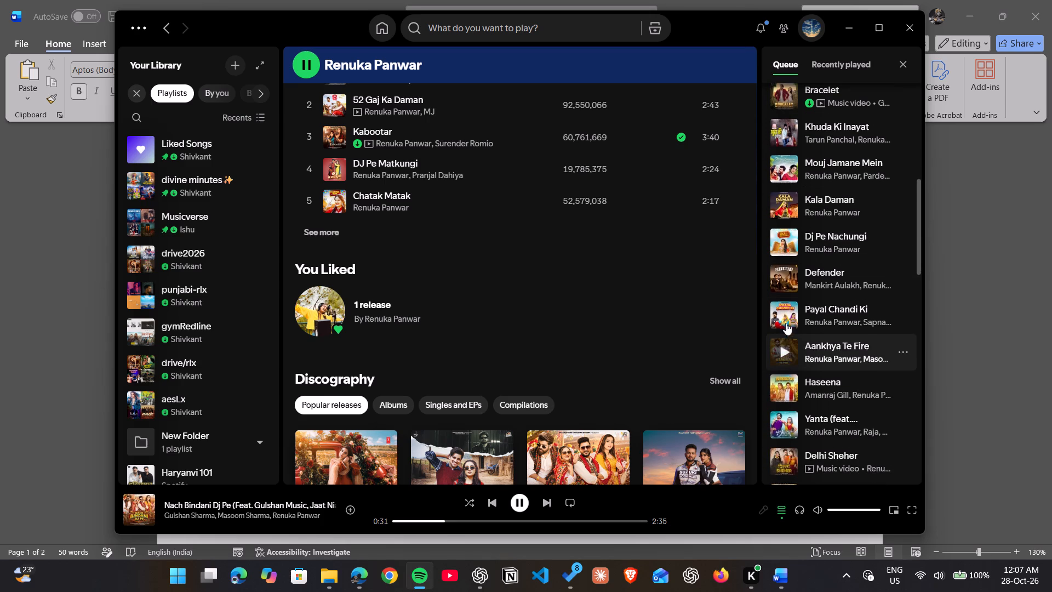
{"action": "left_click", "coordinate": [781, 278]}
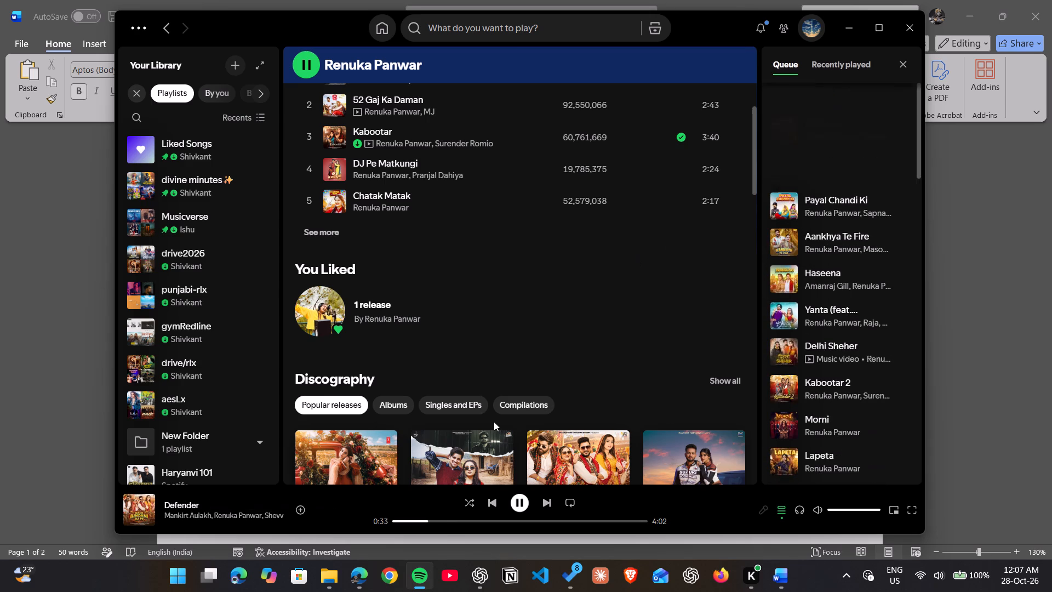
{"action": "scroll", "coordinate": [548, 269], "scroll_direction": "up", "scroll_amount": 2}
{"action": "left_click", "coordinate": [426, 526]}
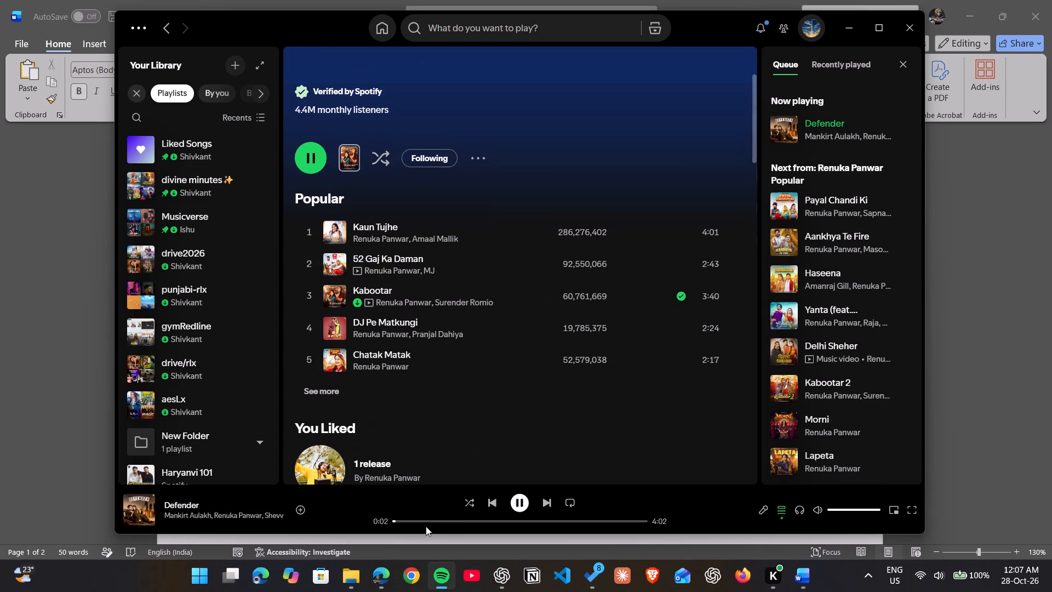
{"action": "left_click", "coordinate": [431, 524]}
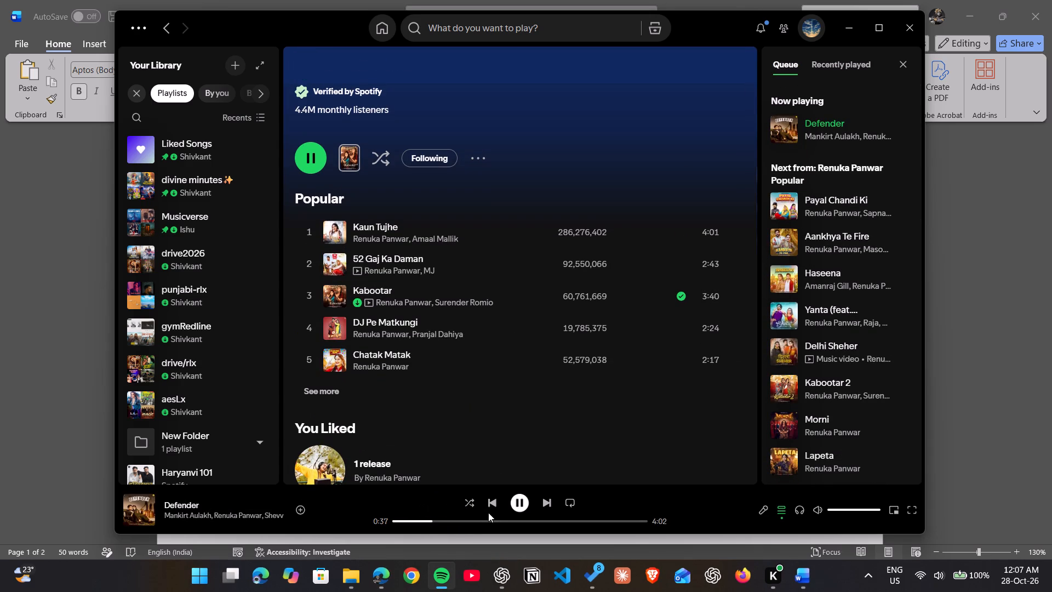
{"action": "left_click", "coordinate": [494, 505]}
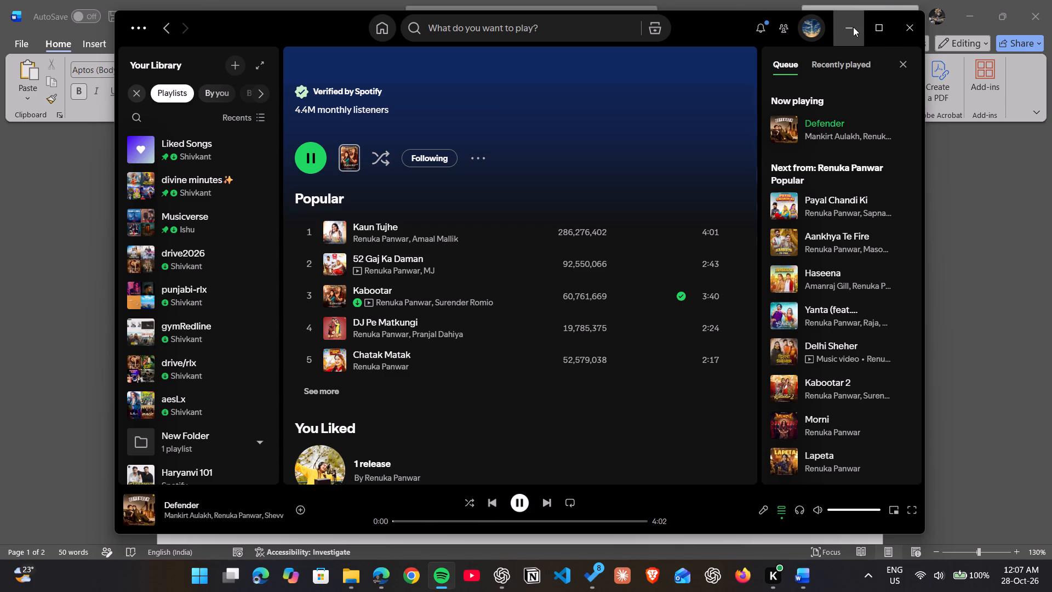
{"action": "left_click", "coordinate": [853, 27]}
Delete the "Select Enable." bullet under "Enabled encryption", keeping the bullet on the Server-Side Encryption line.
{"action": "scroll", "coordinate": [566, 367], "scroll_direction": "down", "scroll_amount": 1}
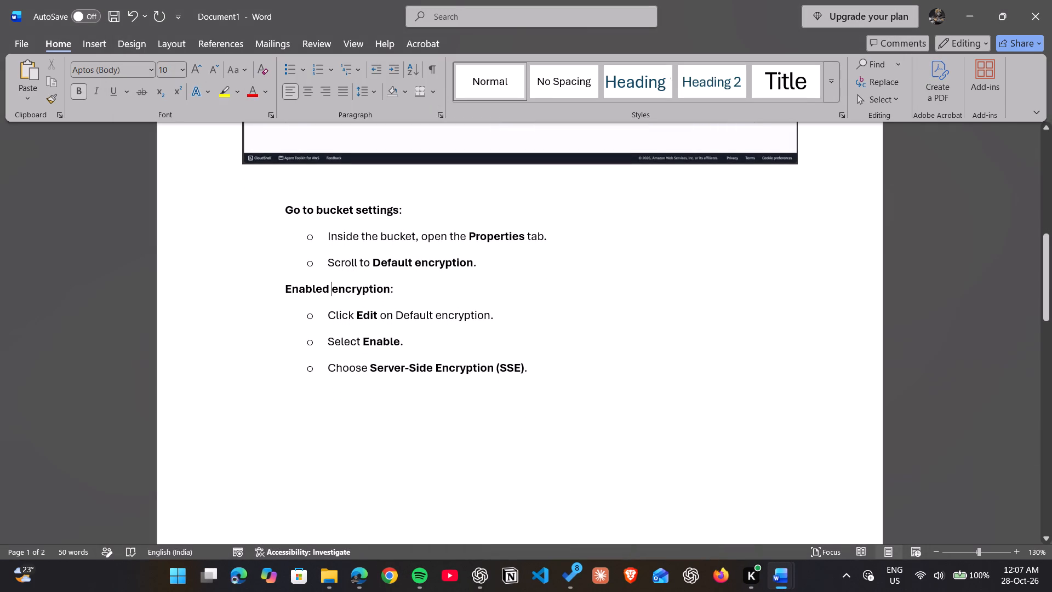
{"action": "left_click_drag", "start_coordinate": [417, 340], "coordinate": [332, 345]}
{"action": "key", "text": "BackSpace"}
{"action": "key", "text": "BackSpace"}
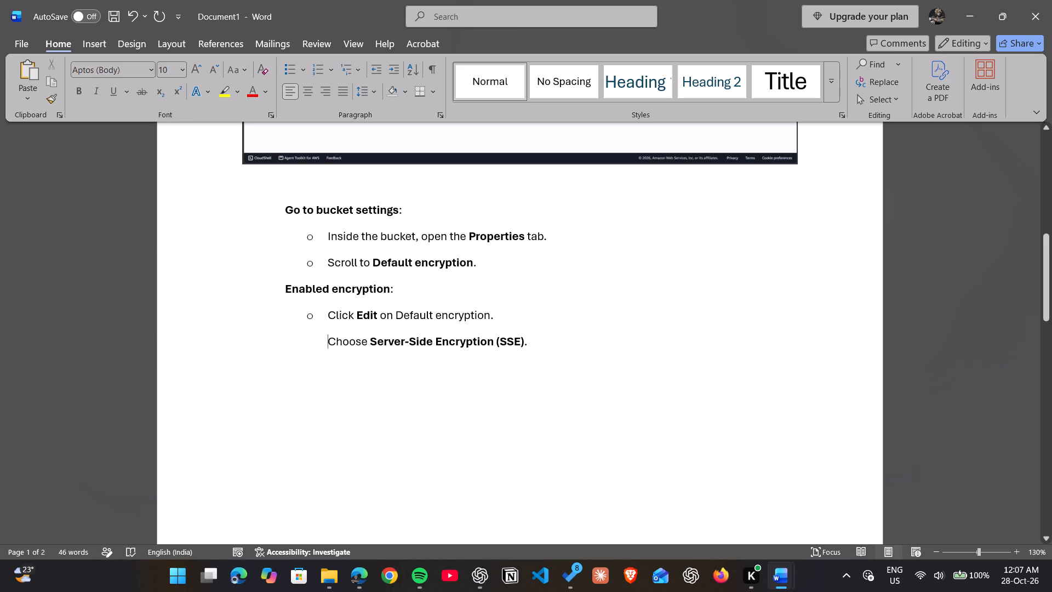
{"action": "key", "text": "ctrl+z"}
Leave a blank line below the Server-Side Encryption bullet and begin a note with "Now as of now,".
{"action": "scroll", "coordinate": [448, 289], "scroll_direction": "right", "scroll_amount": 1}
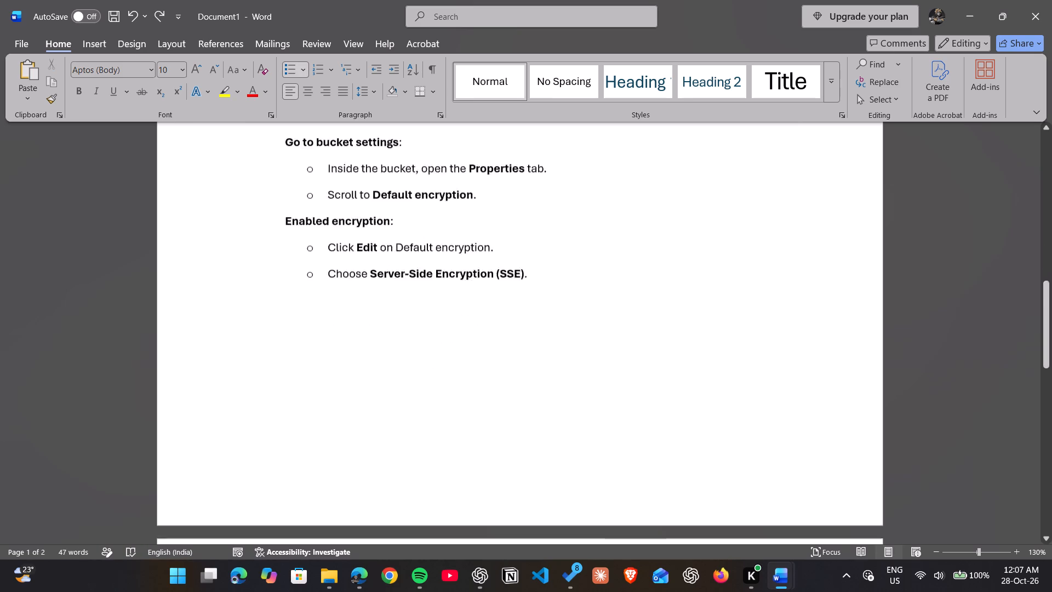
{"action": "scroll", "coordinate": [448, 289], "scroll_direction": "right", "scroll_amount": 1}
{"action": "left_click", "coordinate": [446, 289]}
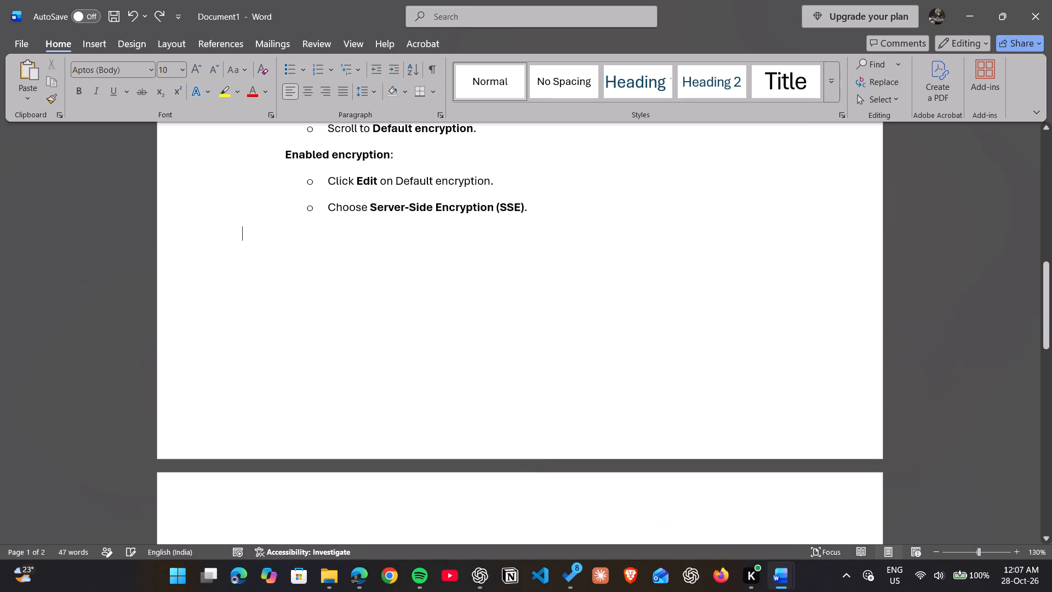
{"action": "key", "text": "Return"}
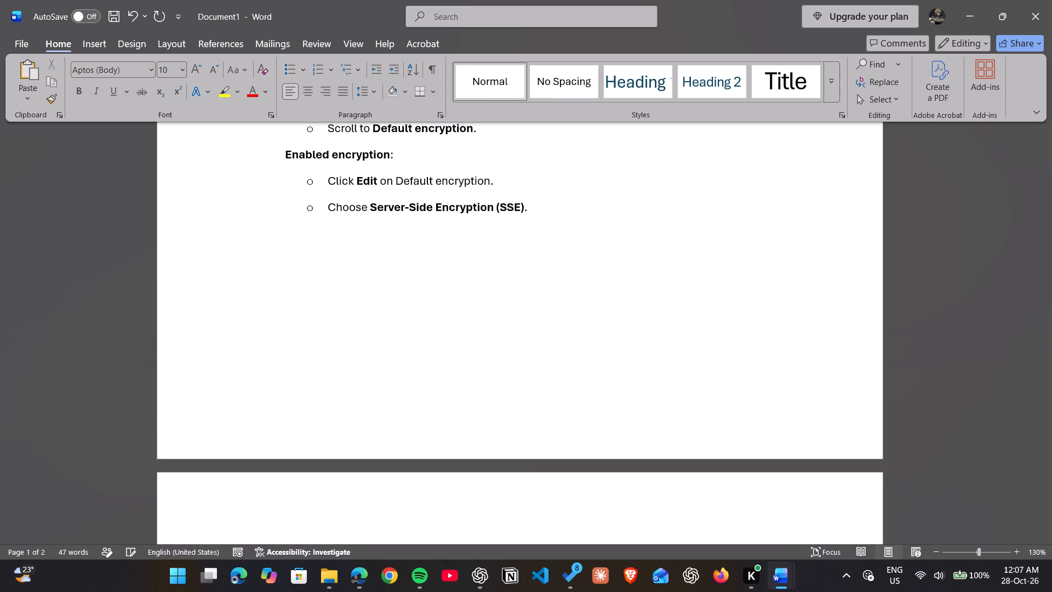
{"action": "type", "text": "Now as of now,"}
{"action": "key", "text": "space"}
{"action": "key", "text": "alt+Tab"}
{"action": "key", "text": "alt+Tab"}
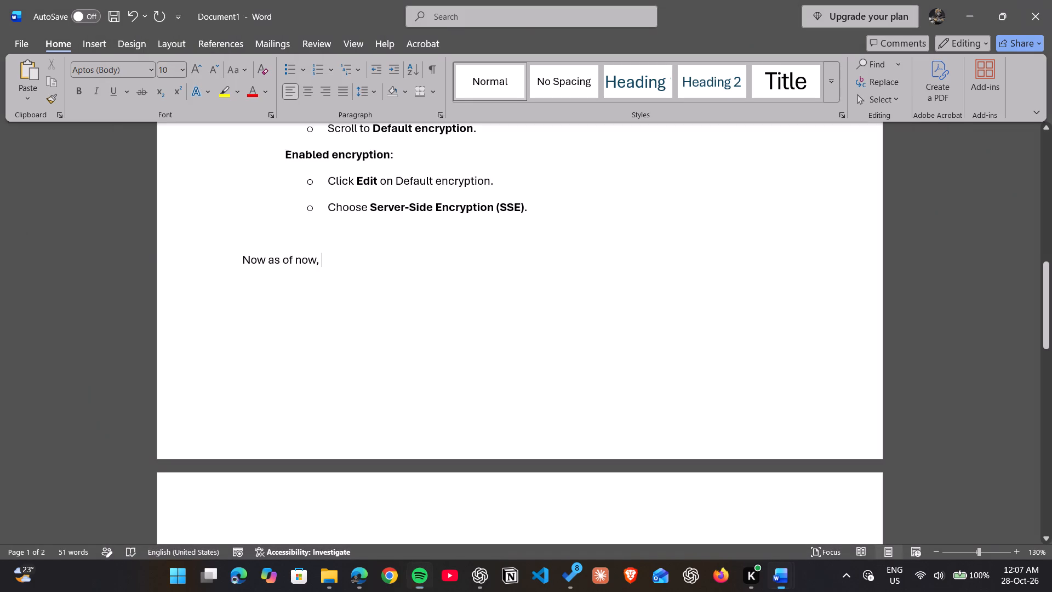
Check the KMS key options in Practical7, return to Document1 and shorten the note's opening to "Now".
{"action": "left_click", "coordinate": [792, 578]}
{"action": "left_click", "coordinate": [694, 503]}
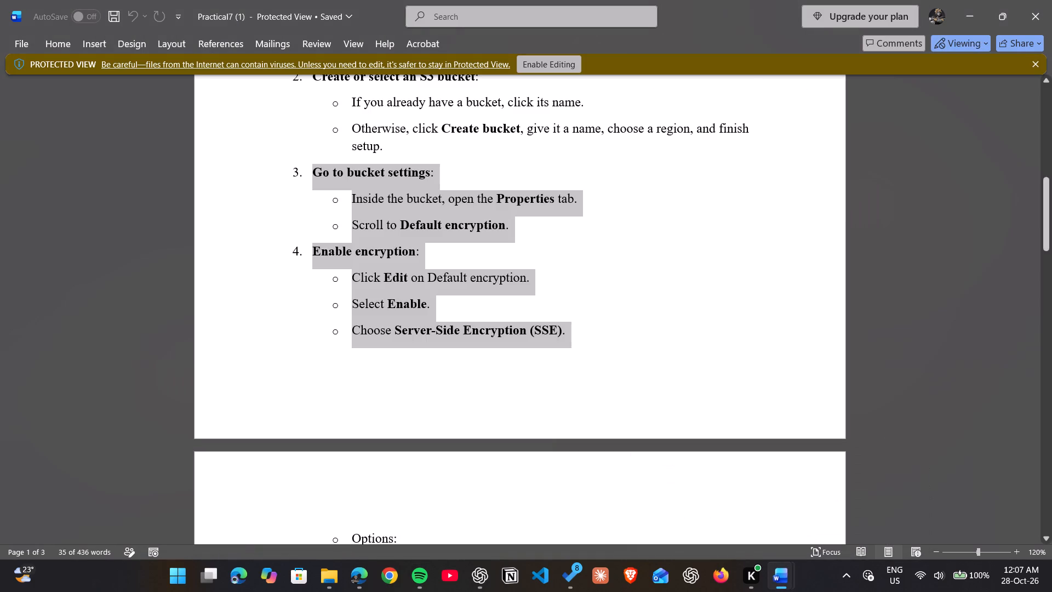
{"action": "scroll", "coordinate": [743, 367], "scroll_direction": "down", "scroll_amount": 1}
{"action": "left_click", "coordinate": [647, 335]}
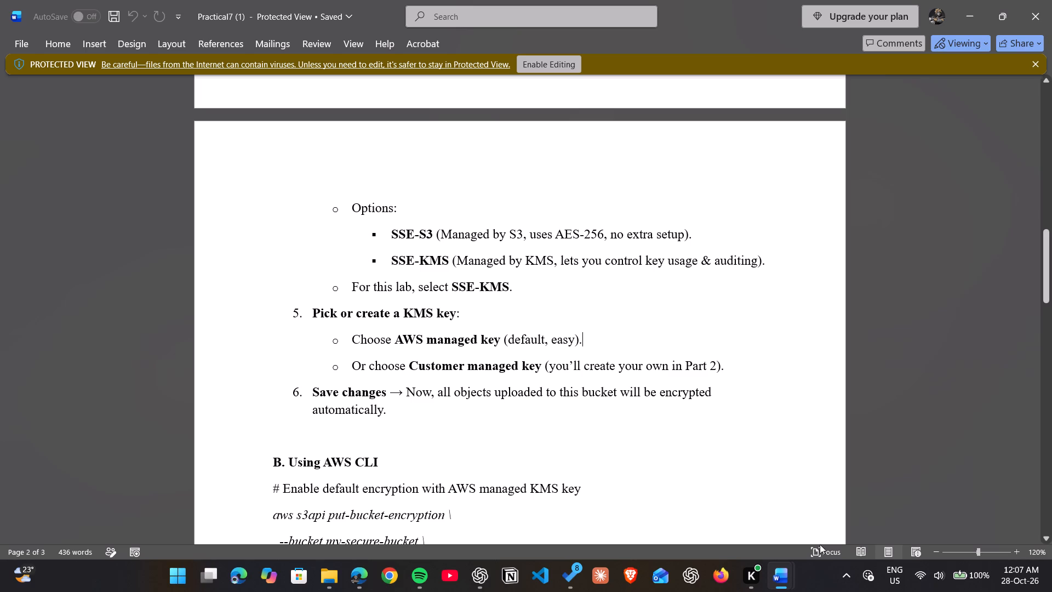
{"action": "left_click", "coordinate": [787, 571]}
{"action": "left_click", "coordinate": [843, 514]}
{"action": "key", "text": "shift+c"}
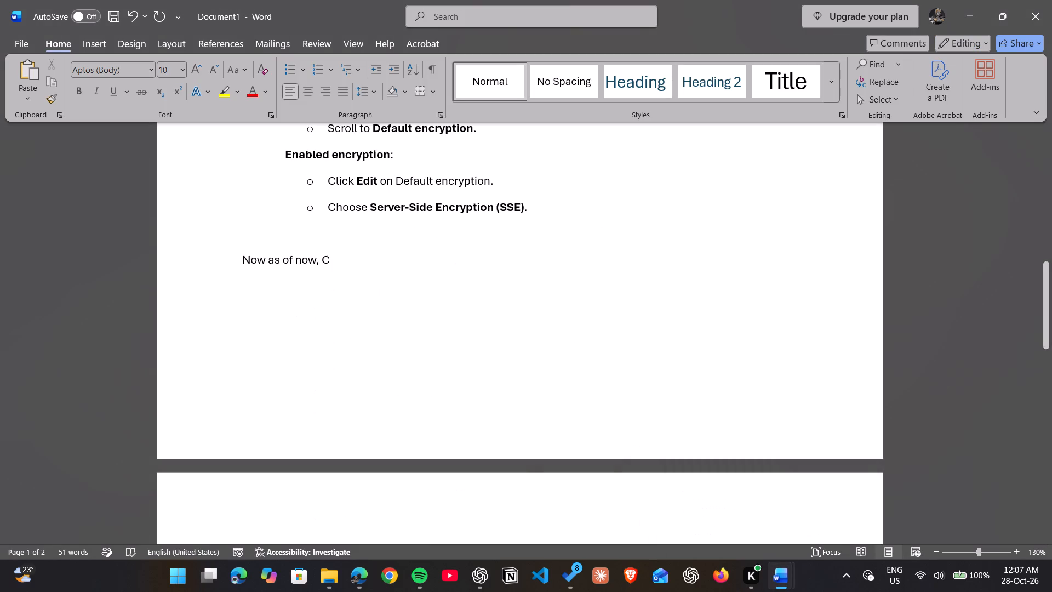
{"action": "key", "text": "BackSpace"}
{"action": "key", "text": "BackSpace"}
{"action": "key", "text": "BackSpace"}
{"action": "key", "text": "BackSpace"}
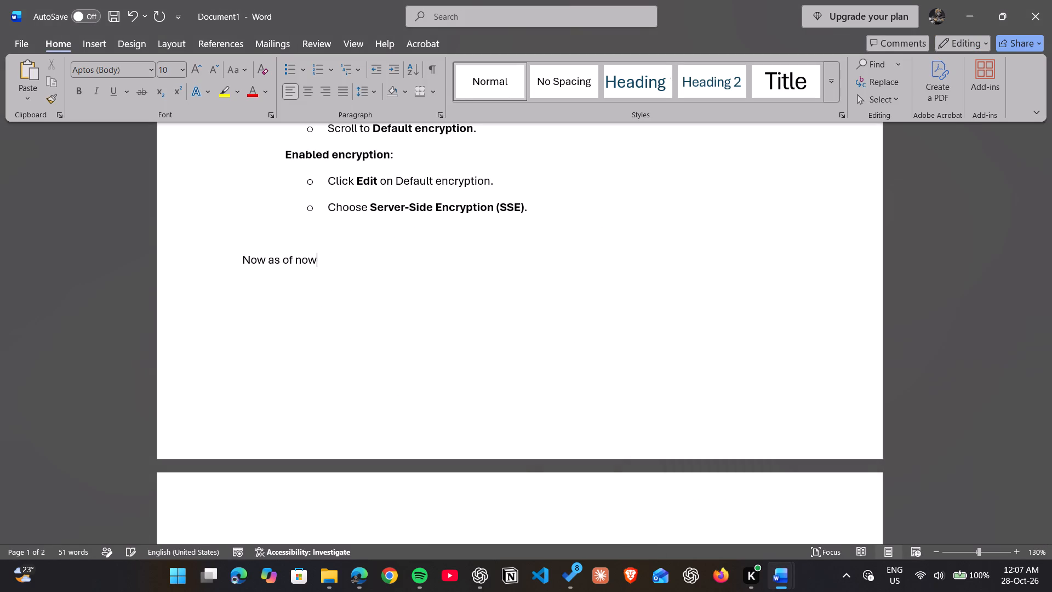
{"action": "key", "text": "BackSpace"}
{"action": "key", "text": "BackSpace"}
{"action": "key", "text": "BackSpace"}
{"action": "key", "text": "BackSpace"}
{"action": "key", "text": "BackSpace"}
{"action": "key", "text": "BackSpace"}
{"action": "key", "text": "BackSpace"}
{"action": "key", "text": "BackSpace"}
{"action": "key", "text": "BackSpace"}
Continue the note as "Now, Custome-managed KMS Key, we will be creatin in next step. So after creating, will attach here.".
{"action": "type", "text": ", Cut"}
{"action": "key", "text": "BackSpace"}
{"action": "type", "text": "stome"}
{"action": "key", "text": "space"}
{"action": "key", "text": "BackSpace"}
{"action": "type", "text": "0manag"}
{"action": "key", "text": "BackSpace"}
{"action": "key", "text": "BackSpace"}
{"action": "key", "text": "BackSpace"}
{"action": "key", "text": "BackSpace"}
{"action": "key", "text": "BackSpace"}
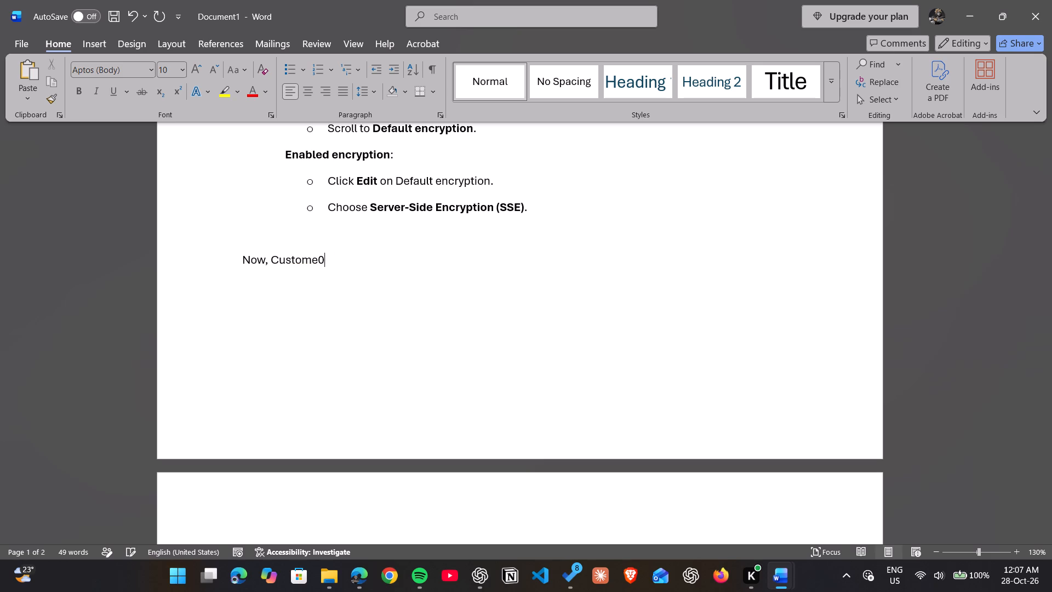
{"action": "key", "text": "BackSpace"}
{"action": "type", "text": "-managed"}
{"action": "key", "text": "space"}
{"action": "type", "text": "KMS KEy, we will be creatin in next"}
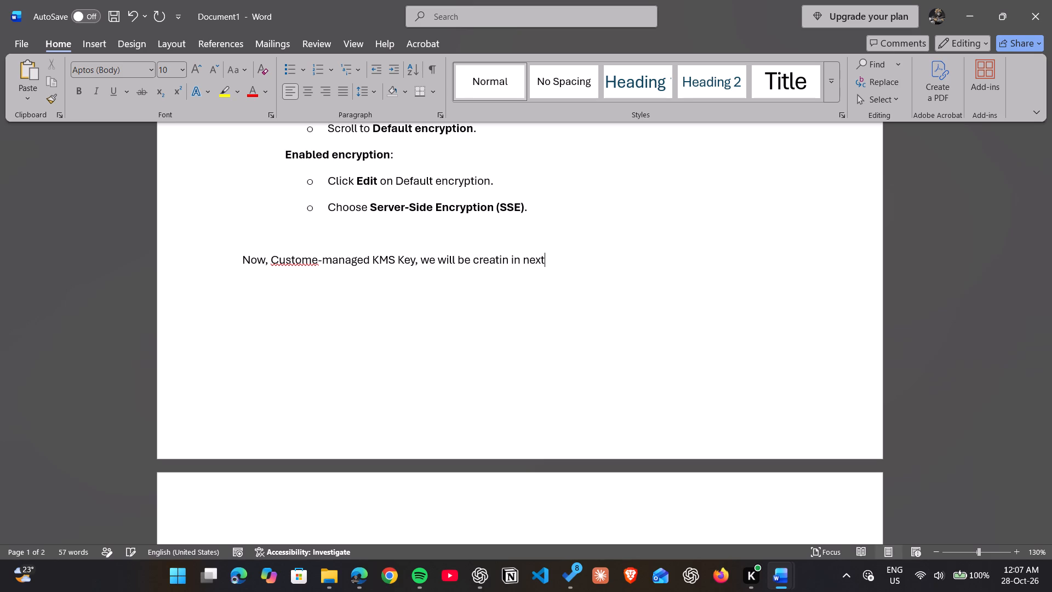
{"action": "key", "text": "space"}
{"action": "type", "text": "step. so"}
{"action": "key", "text": "space"}
{"action": "type", "text": "after craeting, w"}
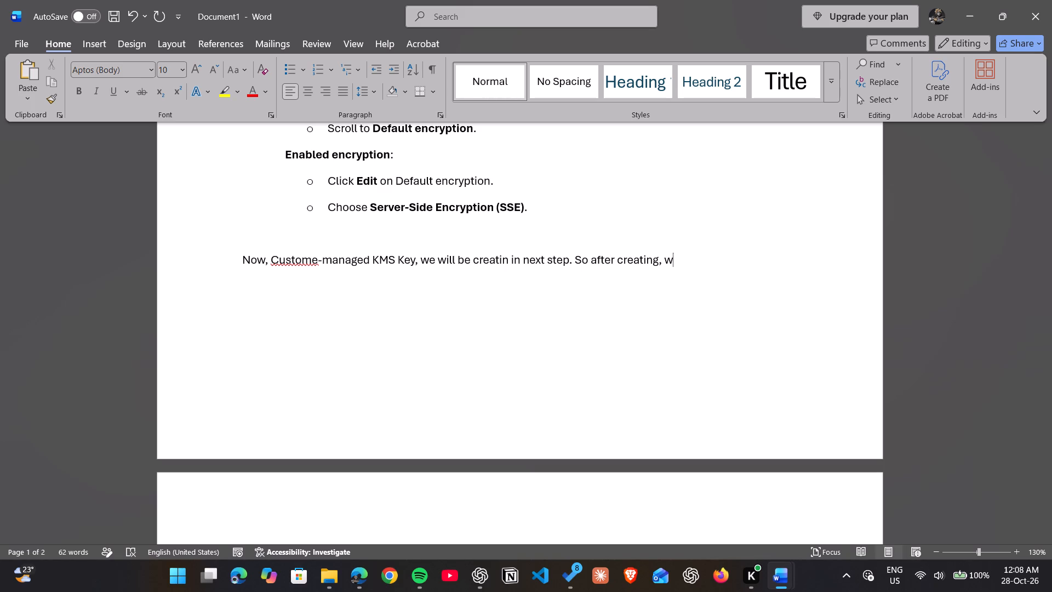
{"action": "type", "text": "ill attach here."}
Correct "Custome-managed" to "Custom-managed" in the KMS key note.
{"action": "scroll", "coordinate": [666, 447], "scroll_direction": "down", "scroll_amount": 1}
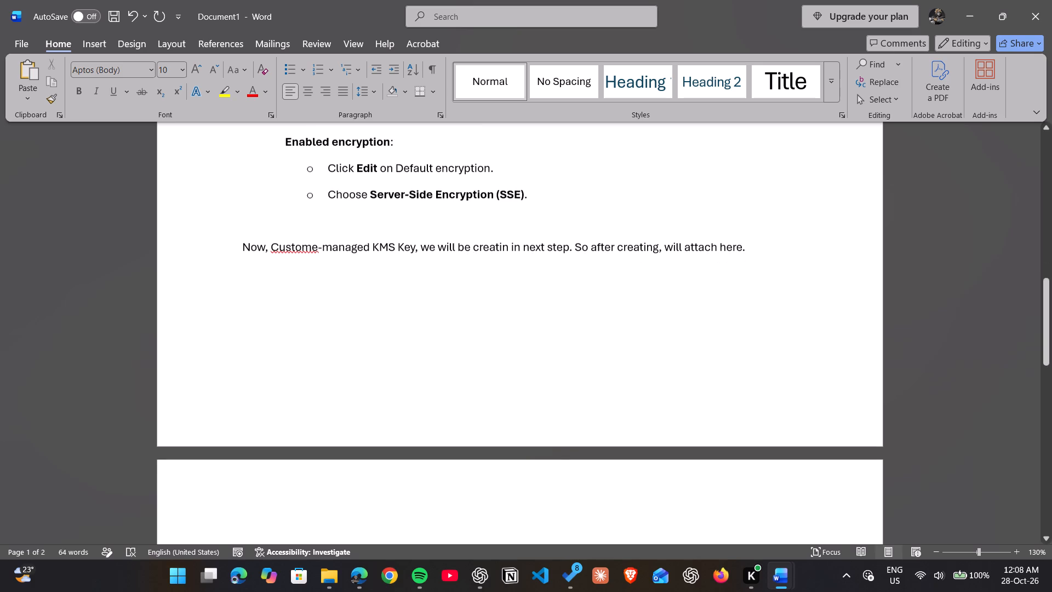
{"action": "scroll", "coordinate": [666, 447], "scroll_direction": "down", "scroll_amount": 1}
{"action": "scroll", "coordinate": [355, 263], "scroll_direction": "up", "scroll_amount": 1}
{"action": "left_click", "coordinate": [316, 291]}
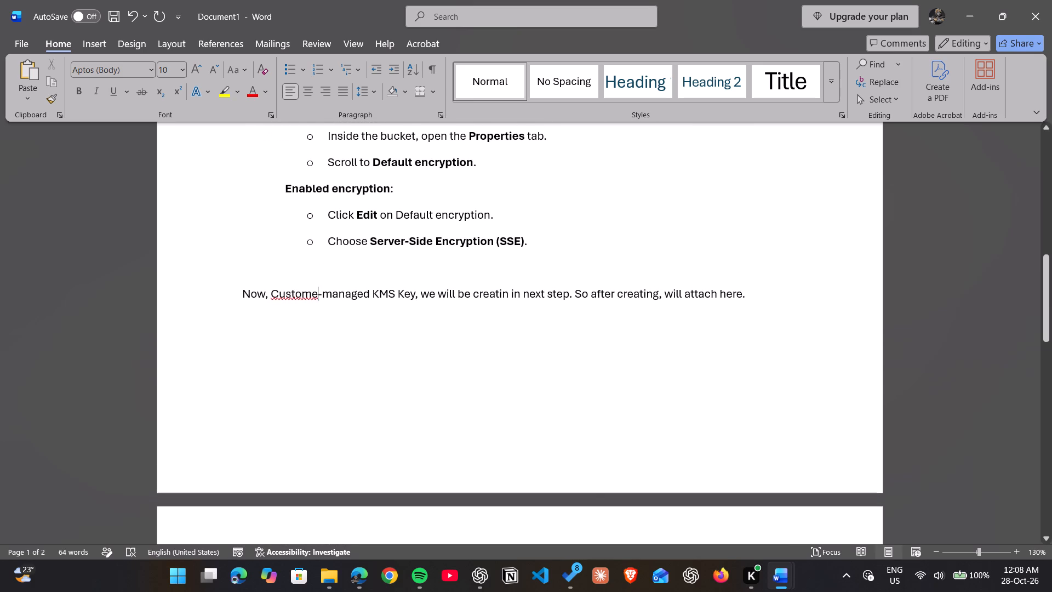
{"action": "key", "text": "BackSpace"}
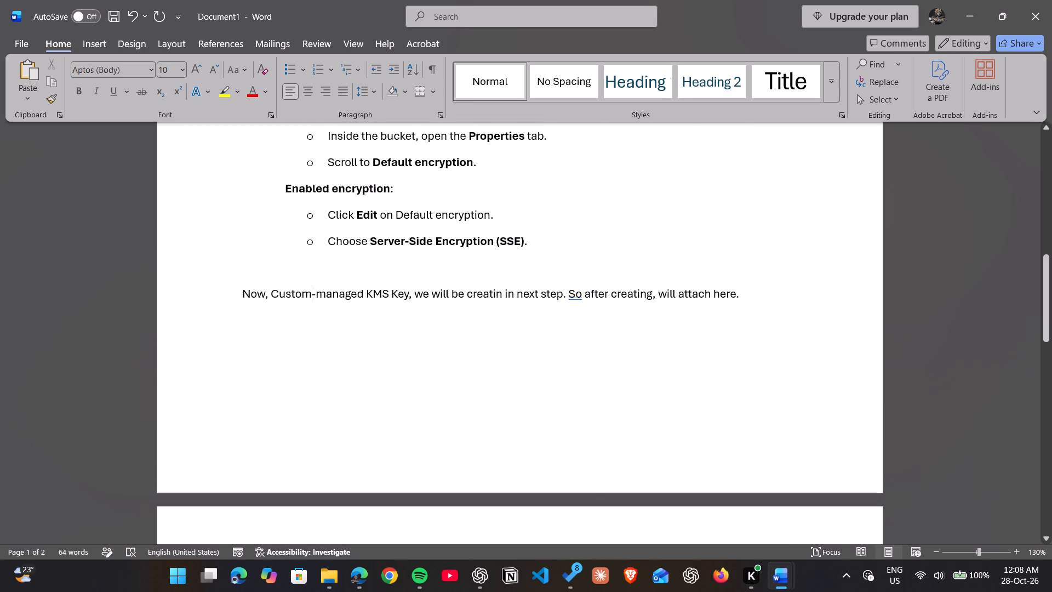
{"action": "triple_click", "coordinate": [356, 284]}
Underline the whole note about creating and attaching the Custom-managed KMS Key.
{"action": "triple_click", "coordinate": [351, 298]}
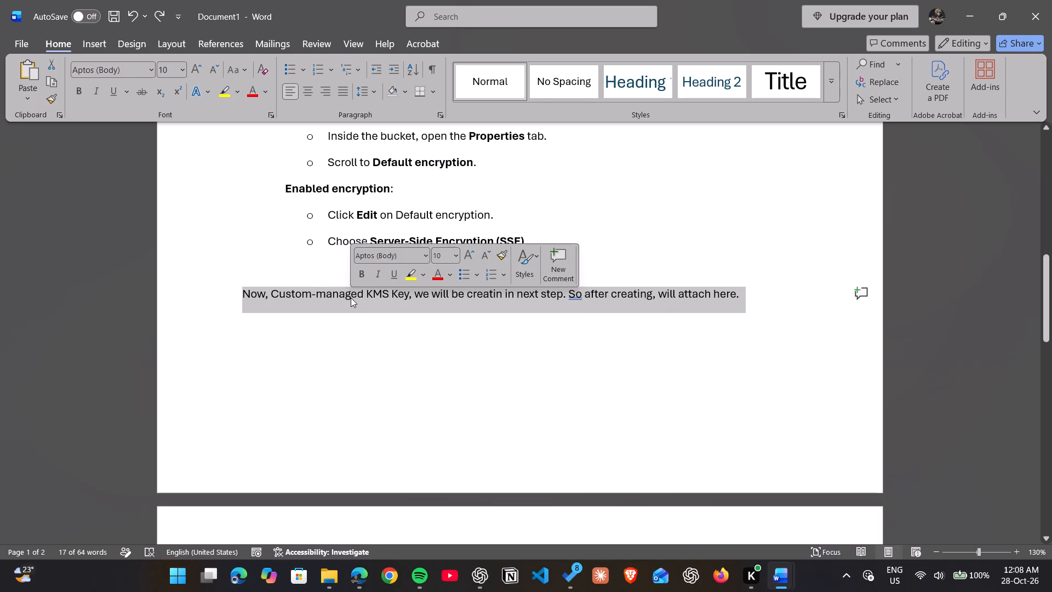
{"action": "key", "text": "ctrl+u"}
Add two new lines after the Edit default encryption screenshot in Document1.
{"action": "scroll", "coordinate": [433, 200], "scroll_direction": "down", "scroll_amount": 2}
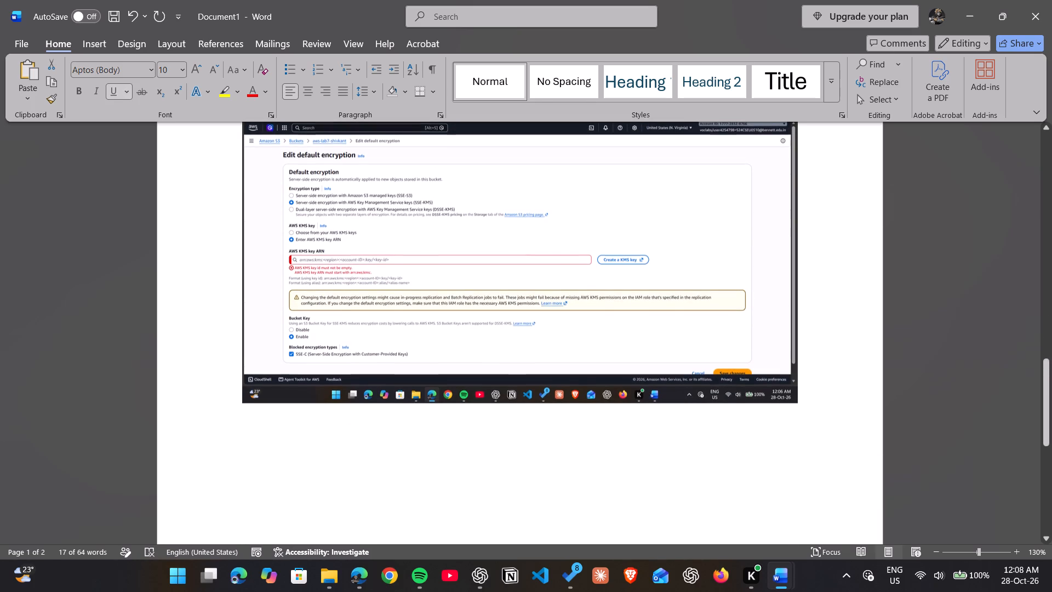
{"action": "left_click", "coordinate": [815, 379]}
{"action": "key", "text": "Return"}
{"action": "key", "text": "Return"}
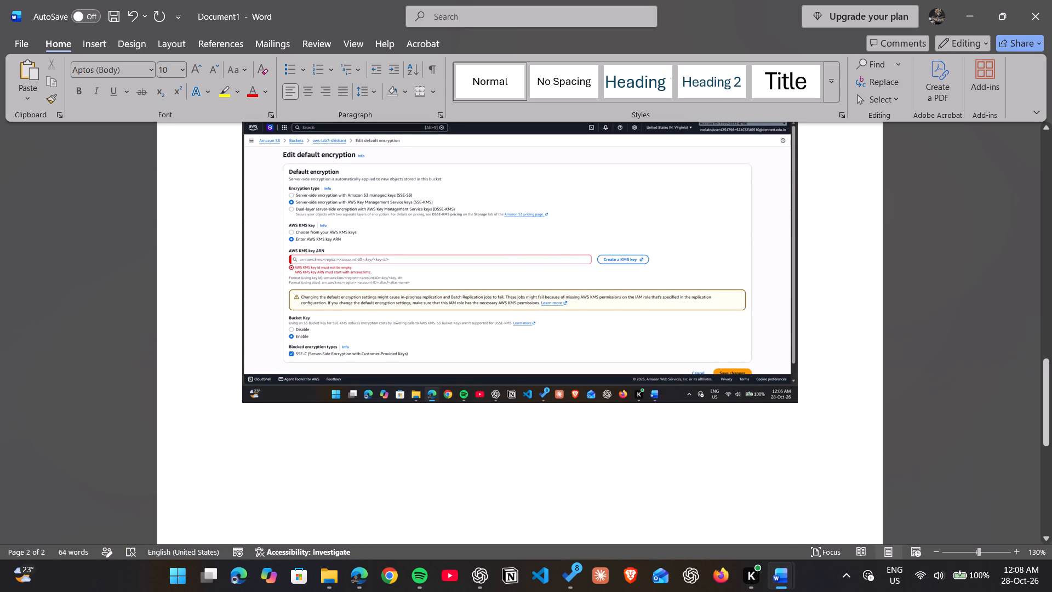
Switch to the bucket's Edit default encryption page in Microsoft Edge and try to take a screenshot of it.
{"action": "key", "text": "alt+Tab"}
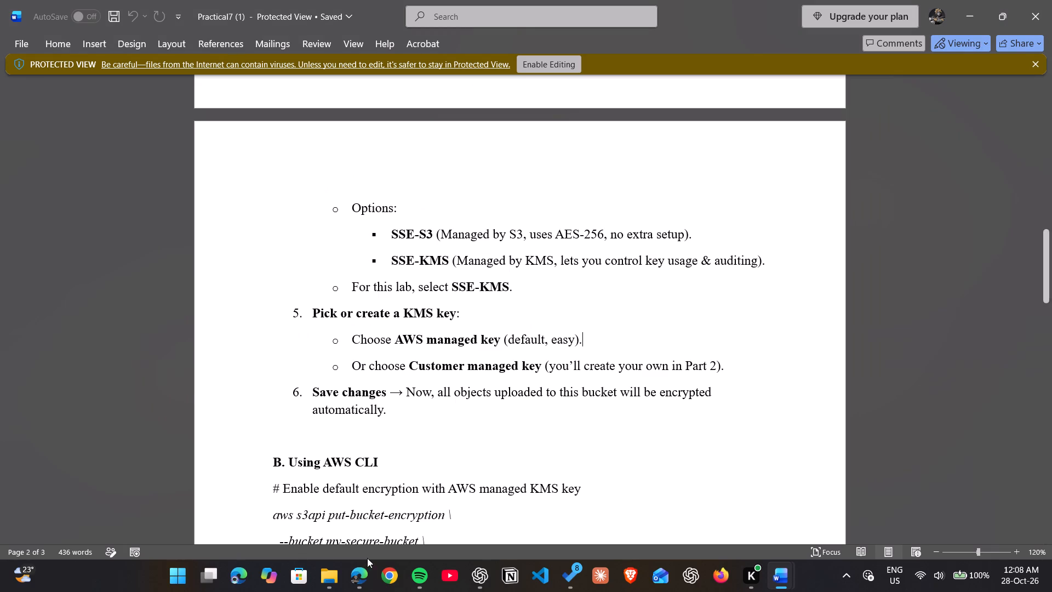
{"action": "left_click", "coordinate": [361, 570]}
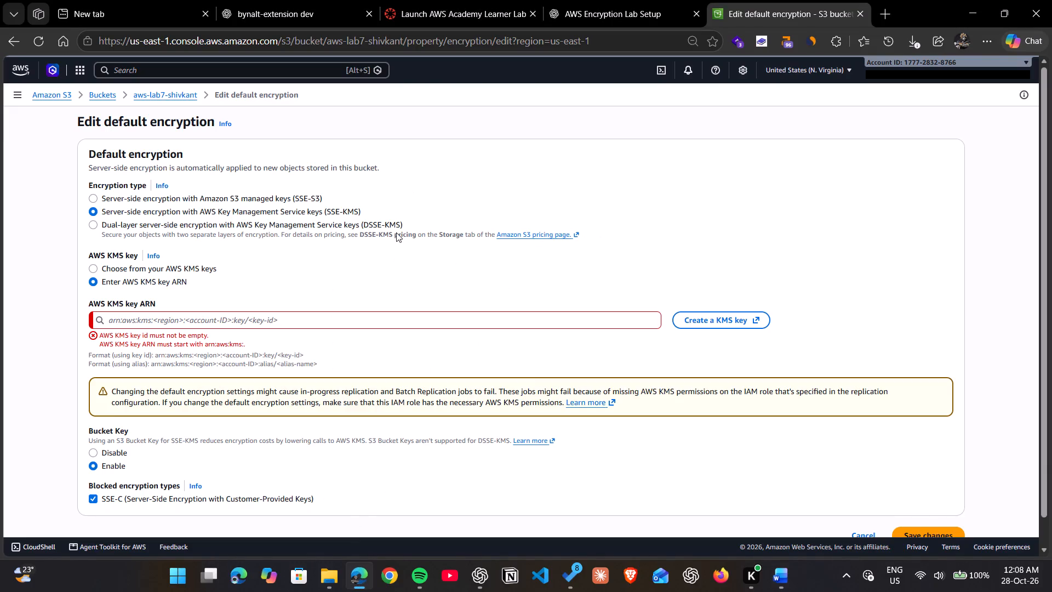
{"action": "key", "text": "Print"}
{"action": "left_click", "coordinate": [619, 18]}
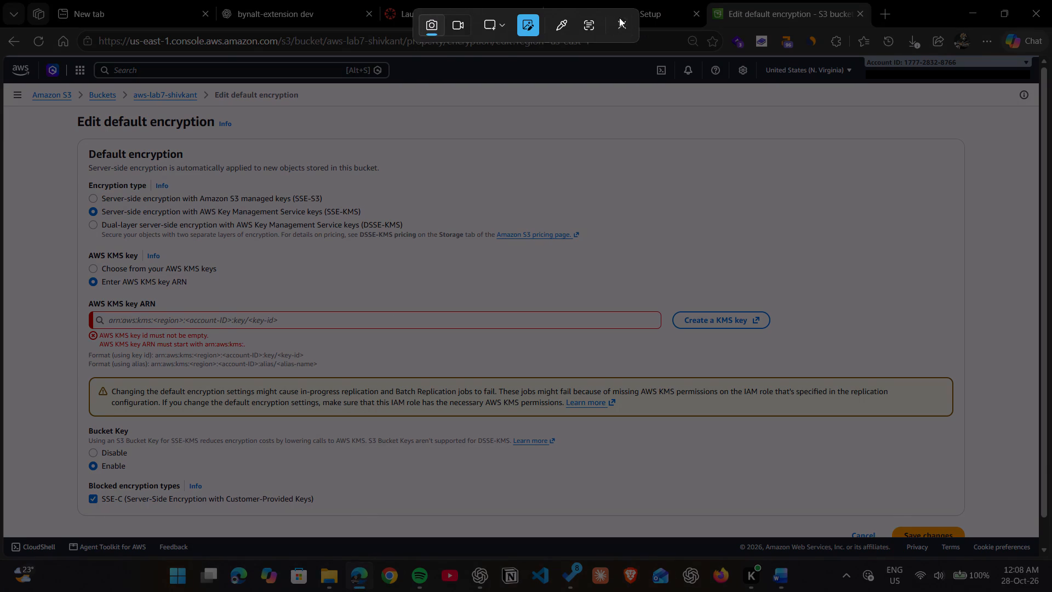